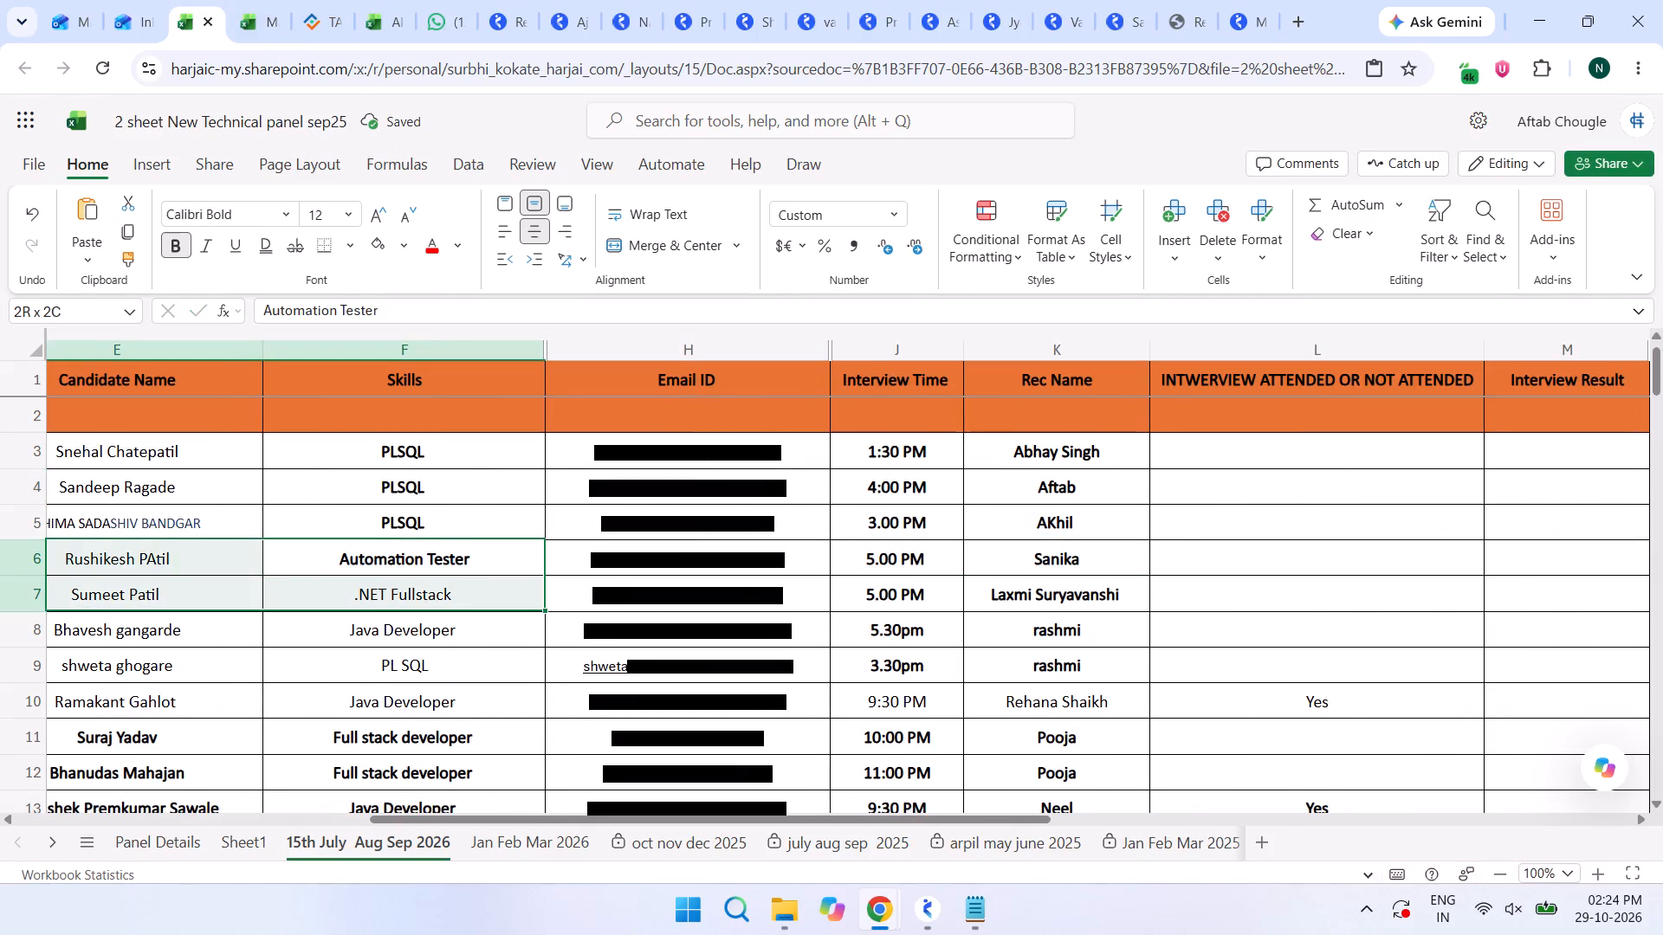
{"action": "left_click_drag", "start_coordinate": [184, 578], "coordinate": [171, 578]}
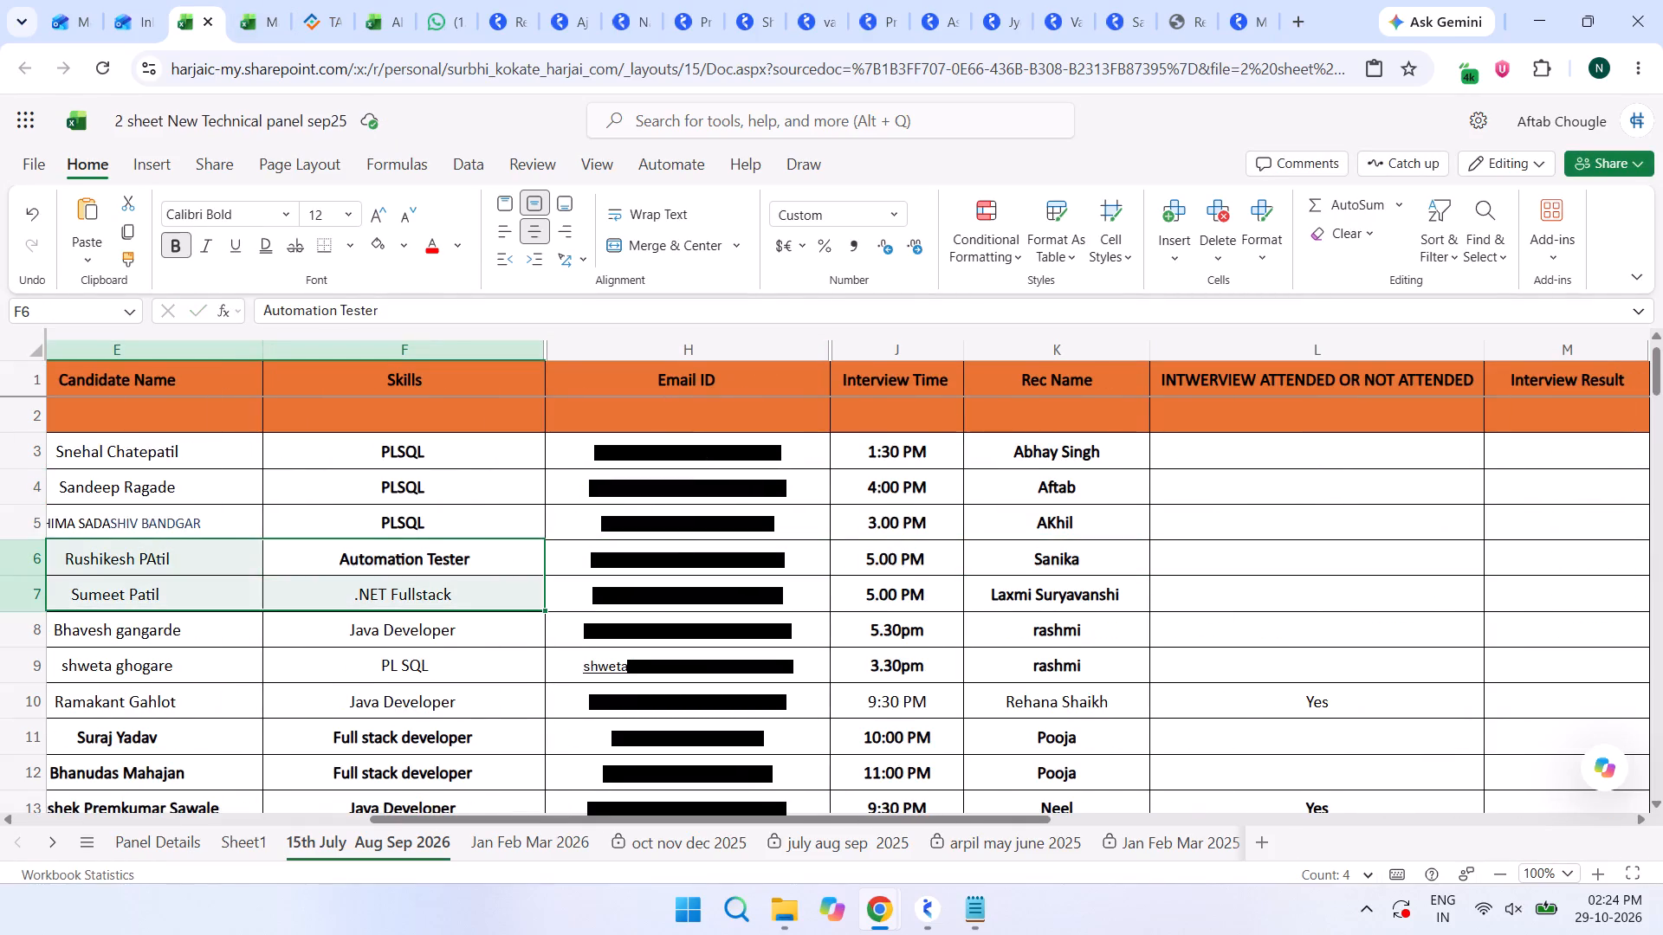
Cut the 3.00 PM PLSQL interview entry in row 5 and target row 4 as its destination.
{"action": "left_click_drag", "start_coordinate": [1058, 529], "coordinate": [100, 526]}
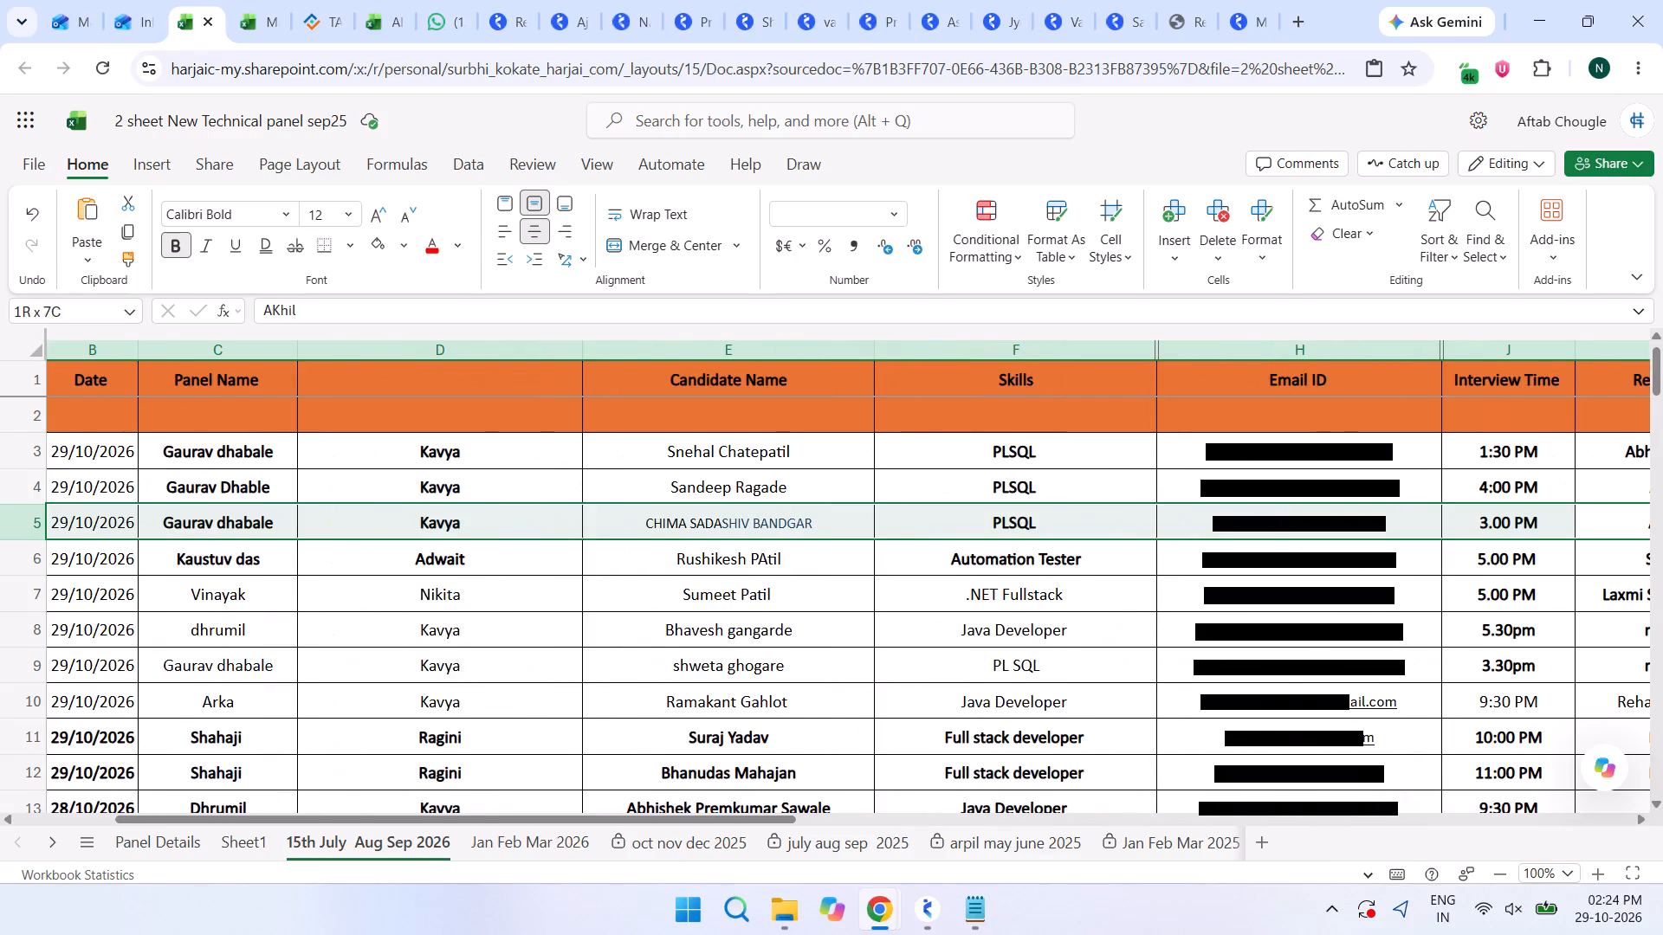
{"action": "left_click_drag", "start_coordinate": [100, 526], "coordinate": [61, 526]}
Insert a blank row above the 4:00 PM PLSQL interview and try to move the 3.00 PM PLSQL interview entry into it.
{"action": "key", "text": "ctrl+x"}
{"action": "right_click", "coordinate": [34, 488]}
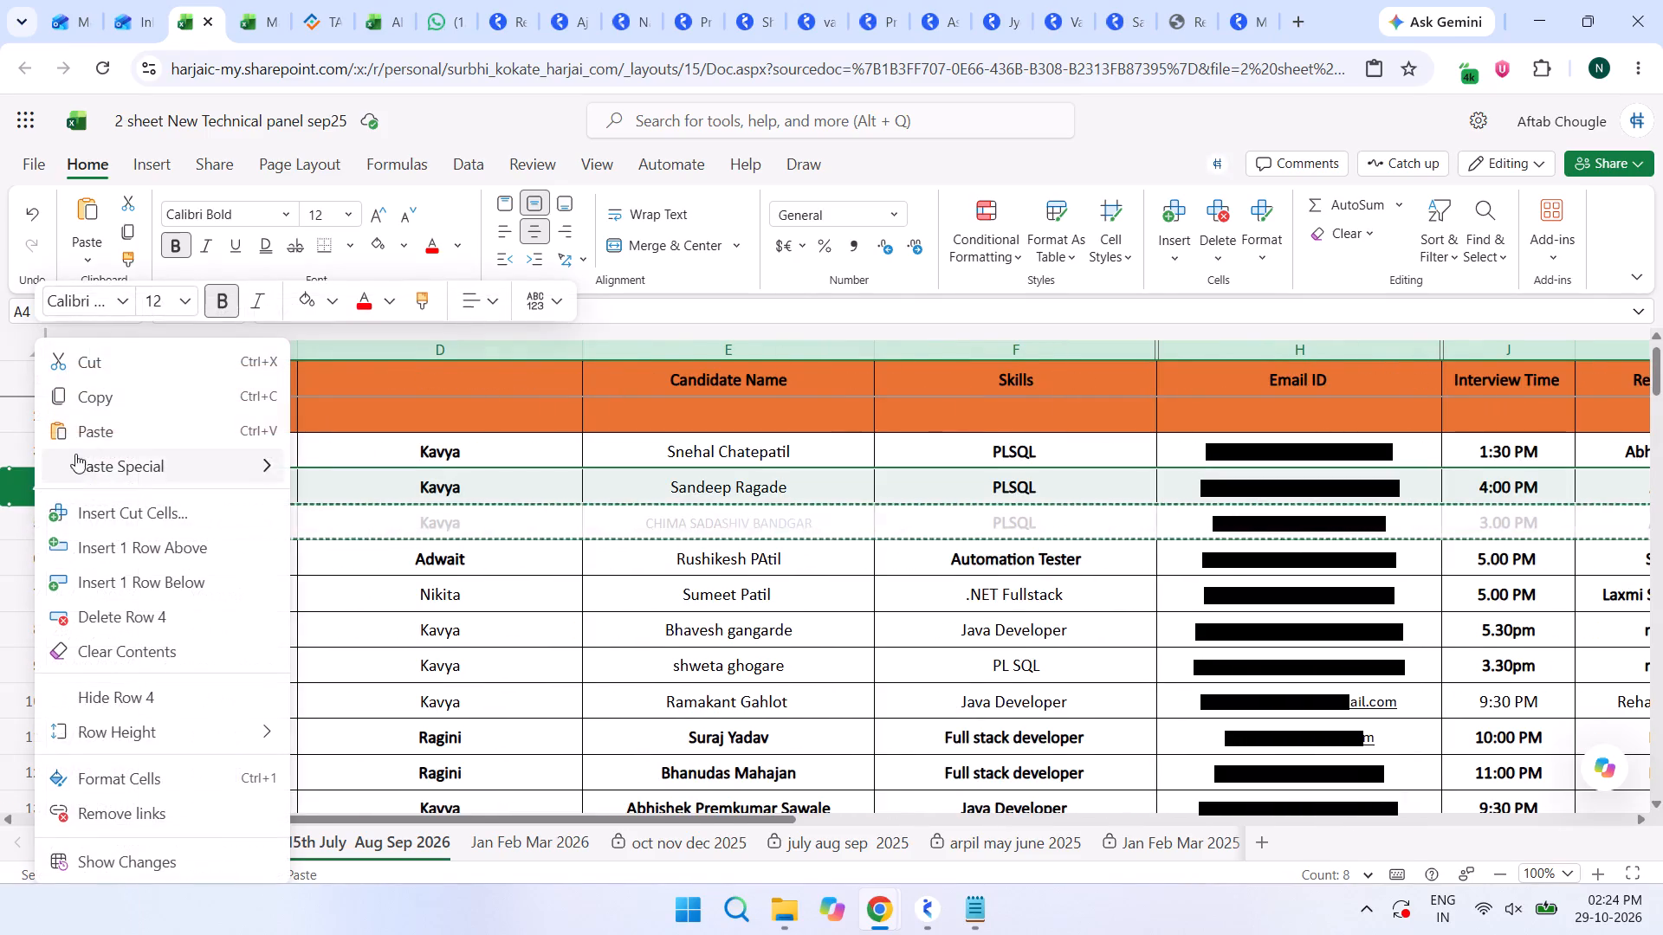
{"action": "left_click", "coordinate": [139, 544]}
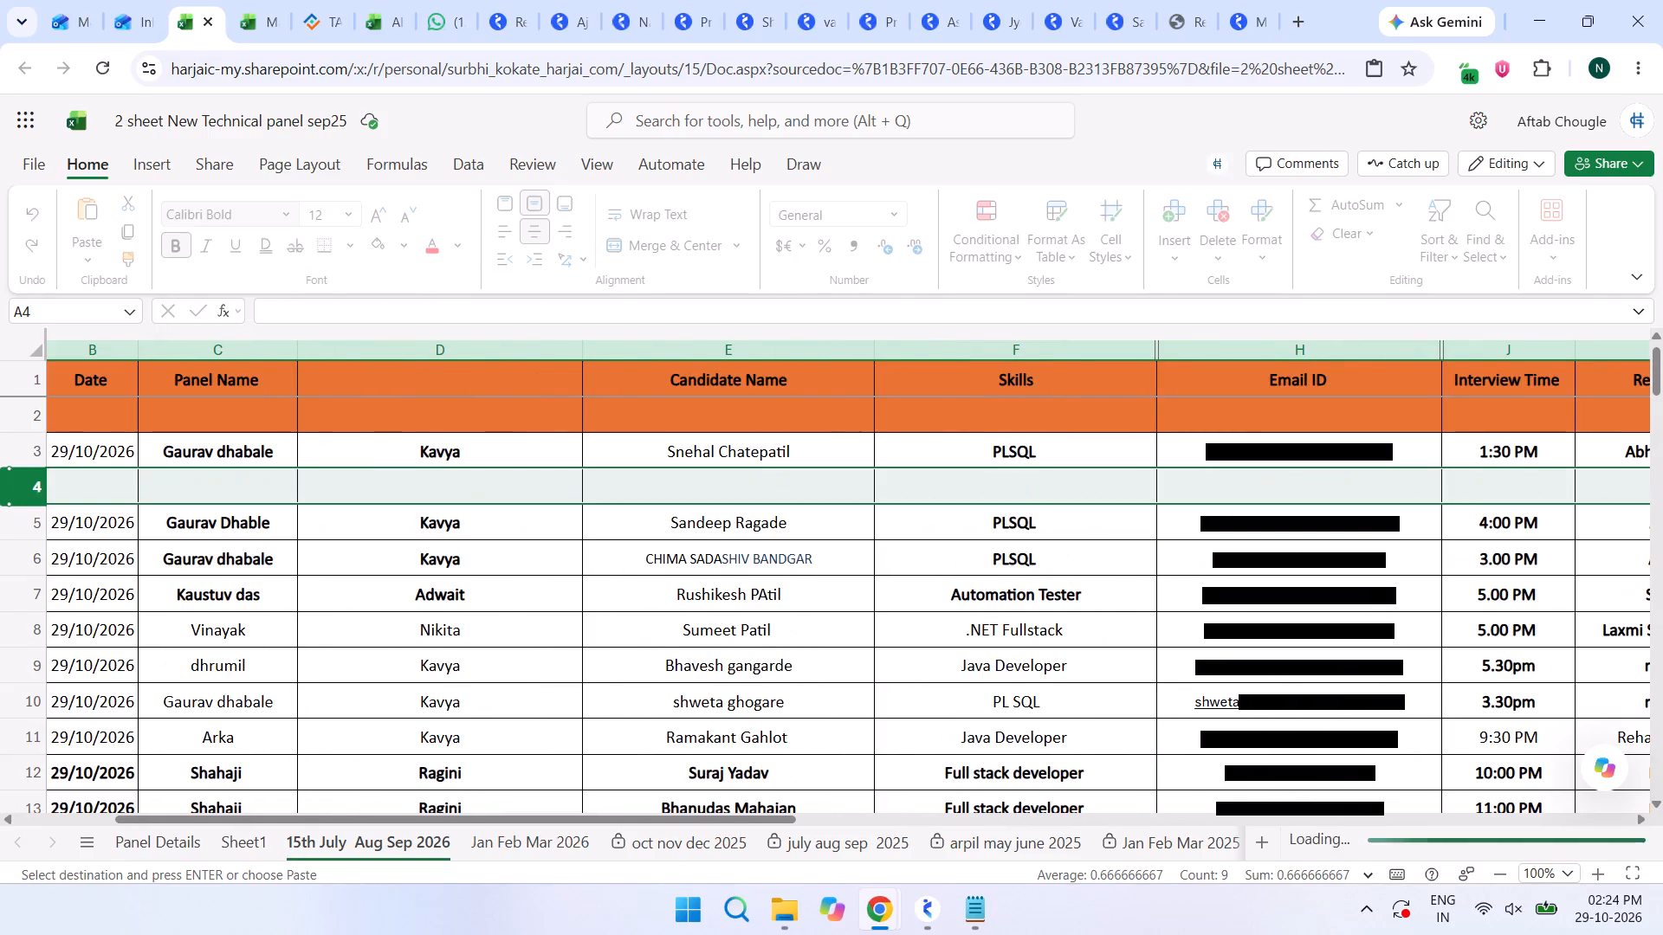
{"action": "key", "text": "ctrl+v"}
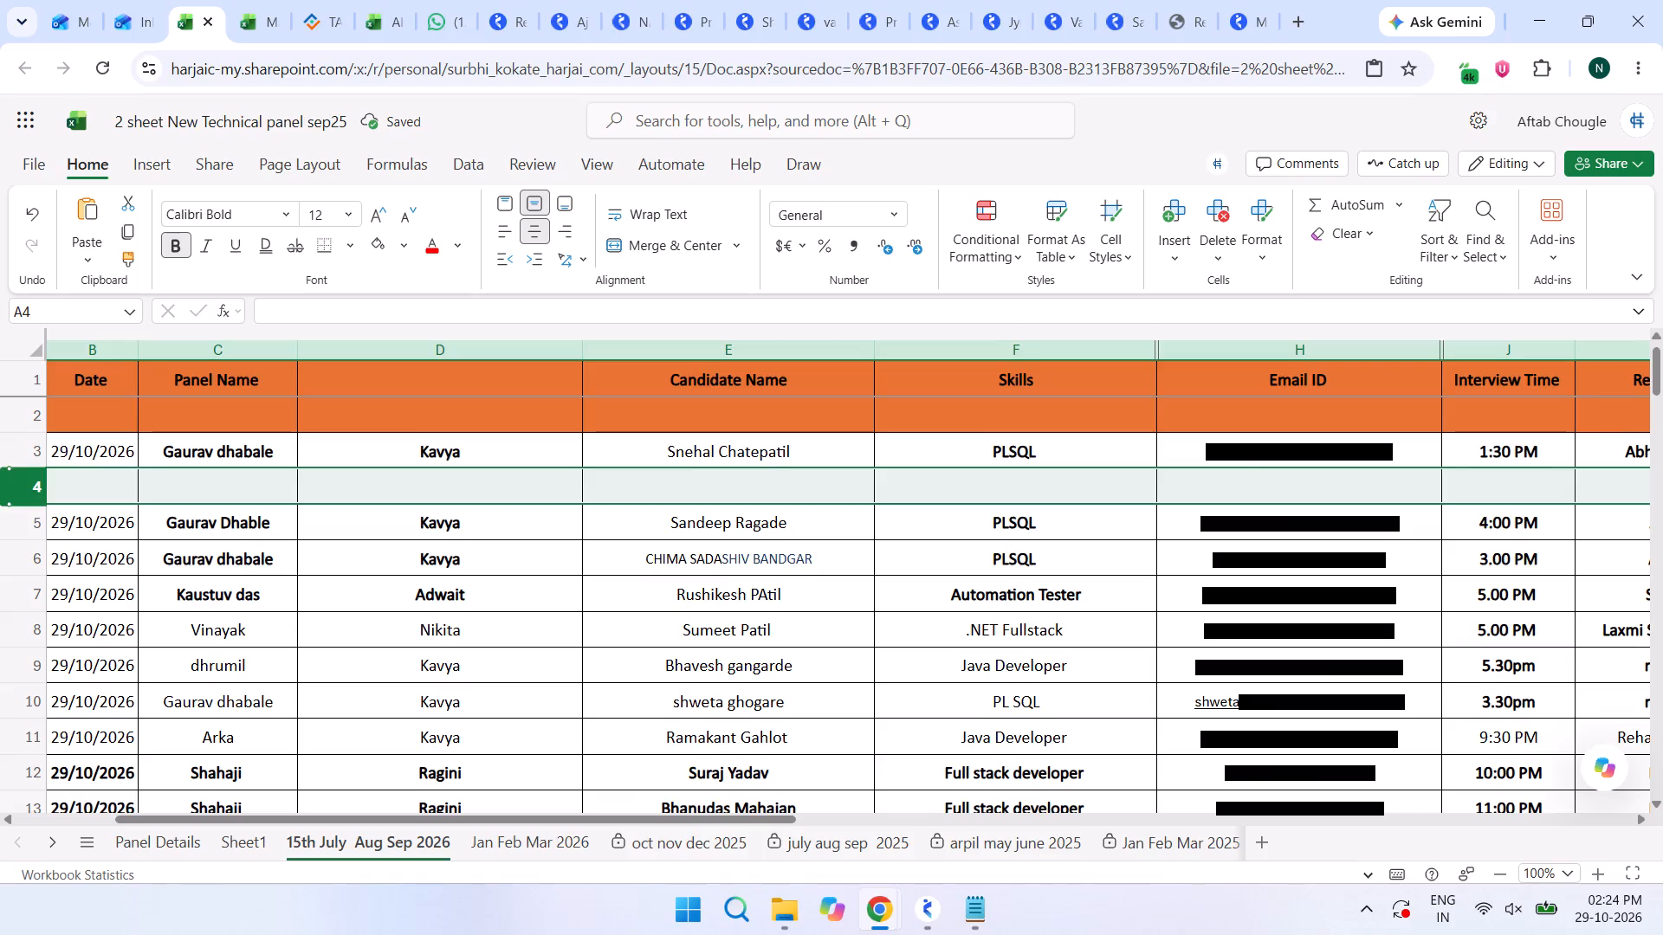
{"action": "left_click", "coordinate": [101, 481]}
{"action": "key", "text": "ctrl+v"}
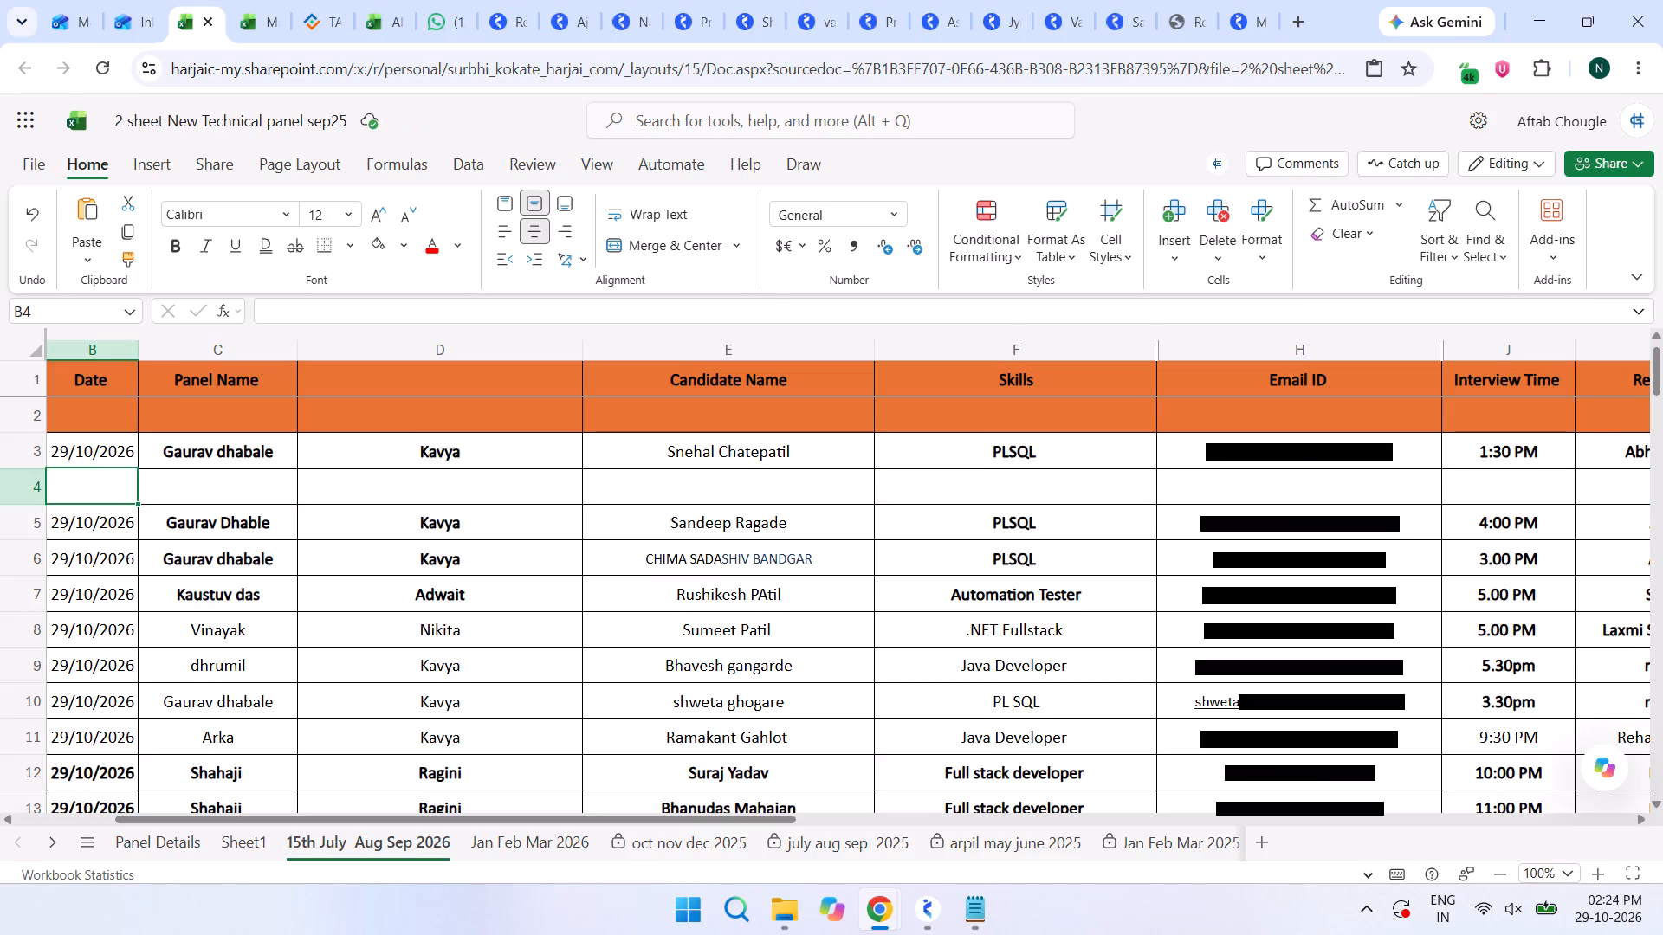
Move the 3.00 PM BAGIC PLSQL entry, from Client Name through Interview Time, into the blank row above the 4:00 PM interview.
{"action": "left_click_drag", "start_coordinate": [75, 557], "coordinate": [628, 529]}
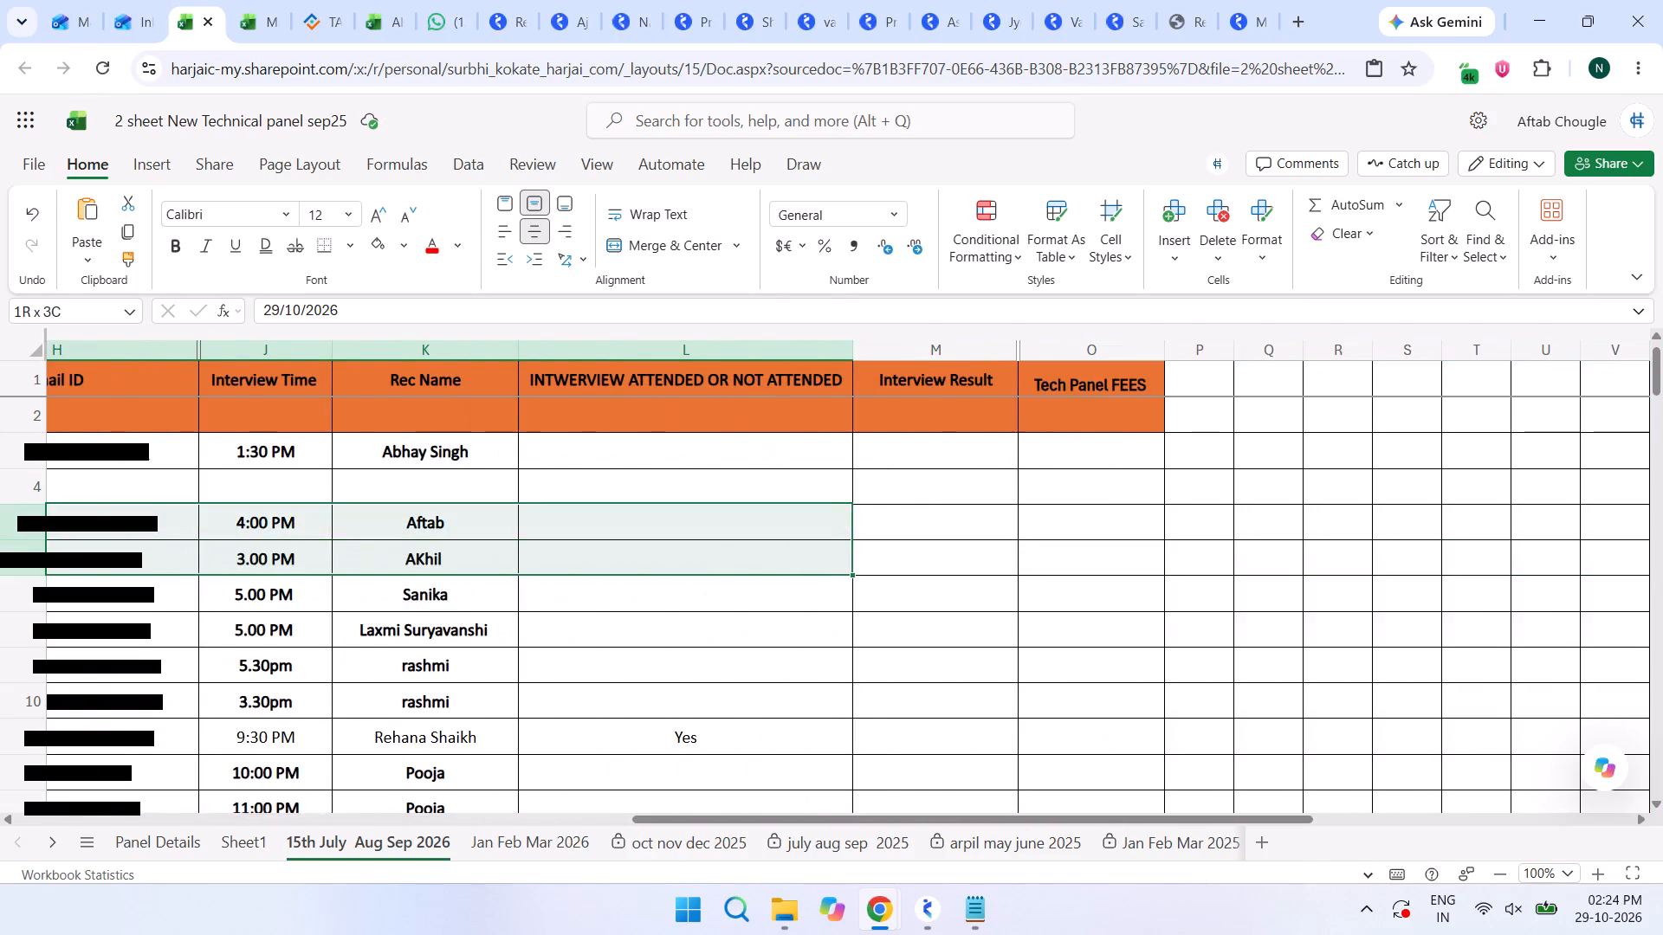
{"action": "left_click_drag", "start_coordinate": [628, 529], "coordinate": [500, 564]}
{"action": "left_click", "coordinate": [311, 548]}
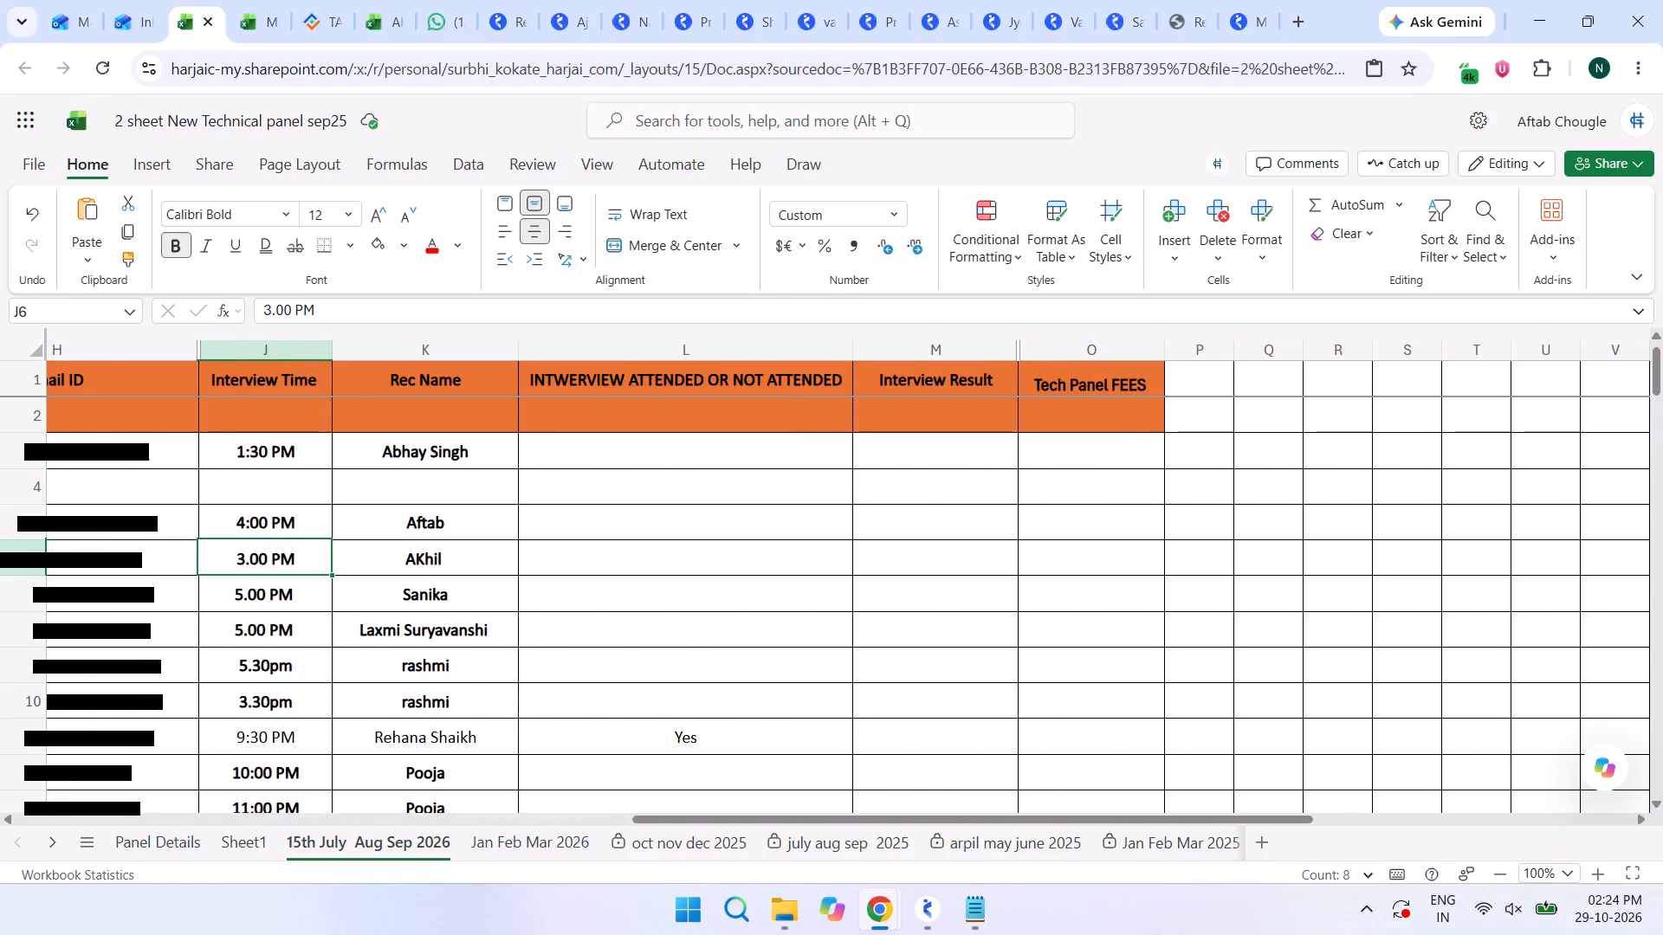
{"action": "left_click_drag", "start_coordinate": [314, 556], "coordinate": [49, 552]}
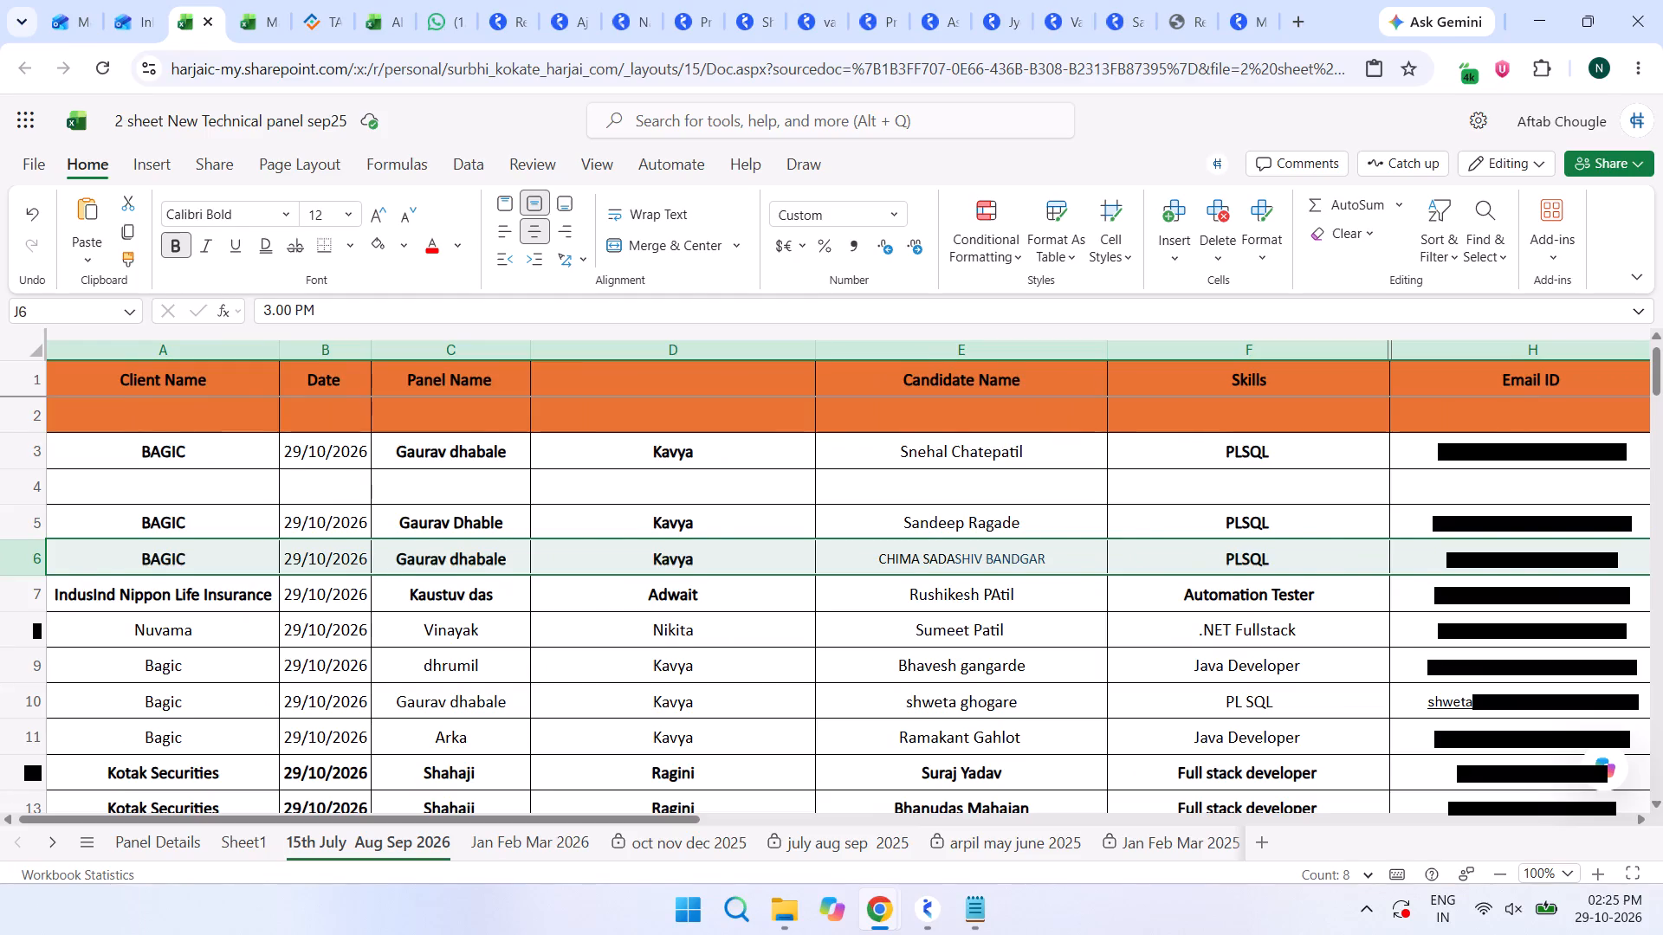
{"action": "key", "text": "ctrl+x"}
{"action": "left_click", "coordinate": [213, 491]}
{"action": "key", "text": "ctrl+v"}
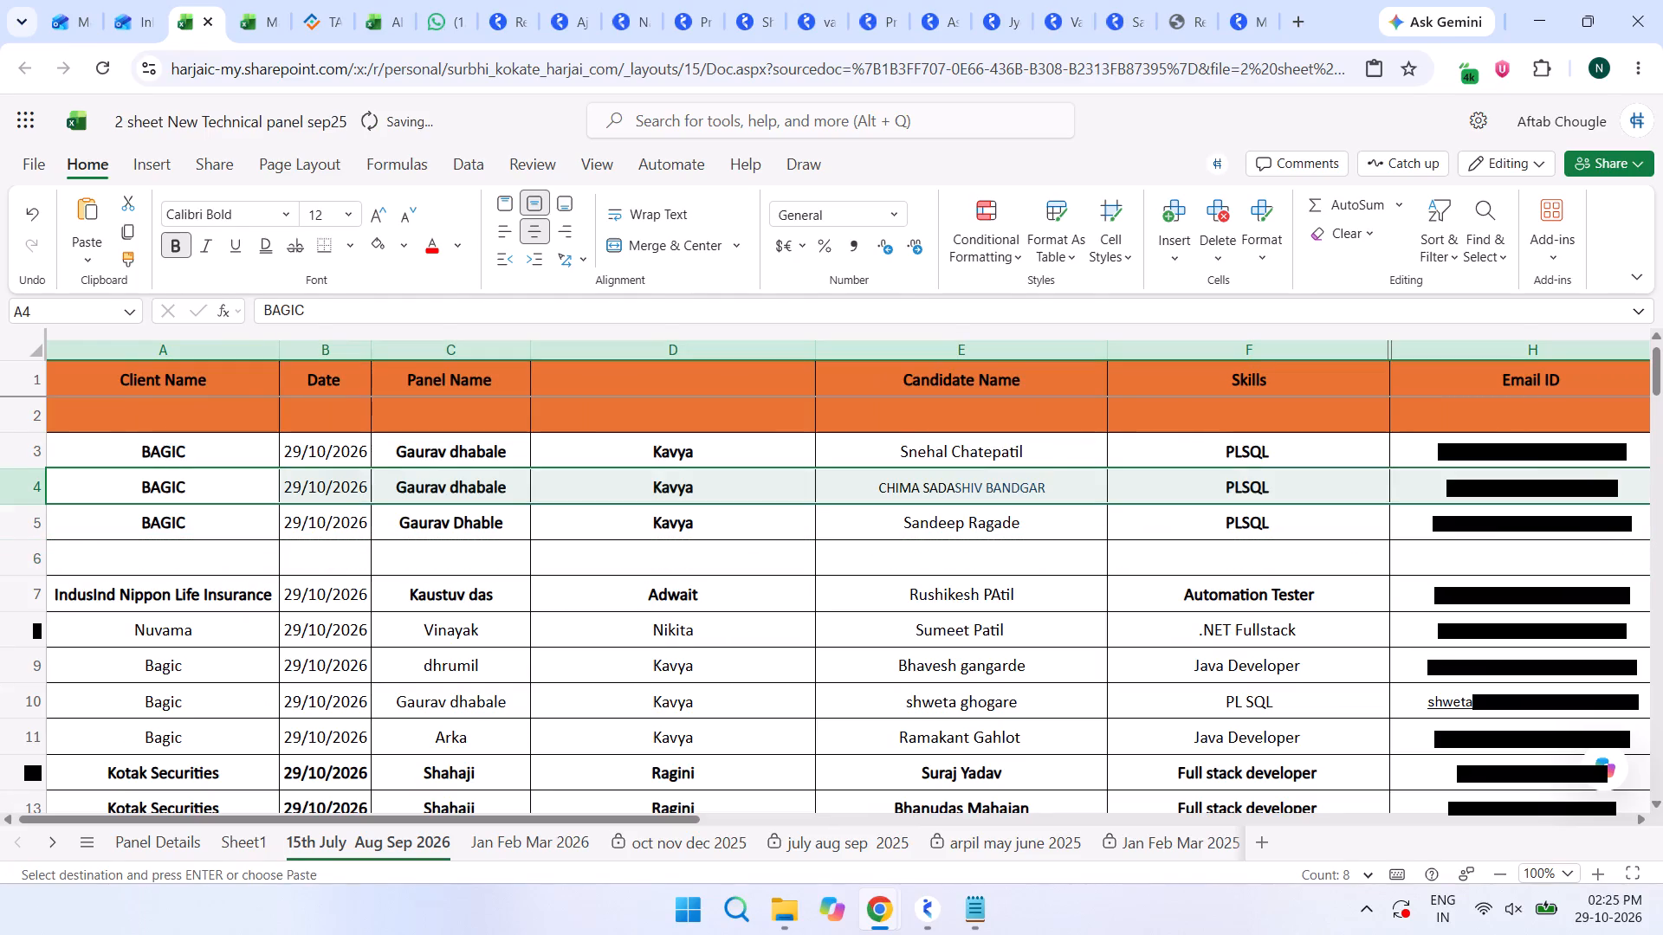
Copy the header rows and the three BAGIC PLSQL interview entries, from Client Name through Interview Time, and start switching to another Chrome window.
{"action": "left_click_drag", "start_coordinate": [162, 491], "coordinate": [0, 507]}
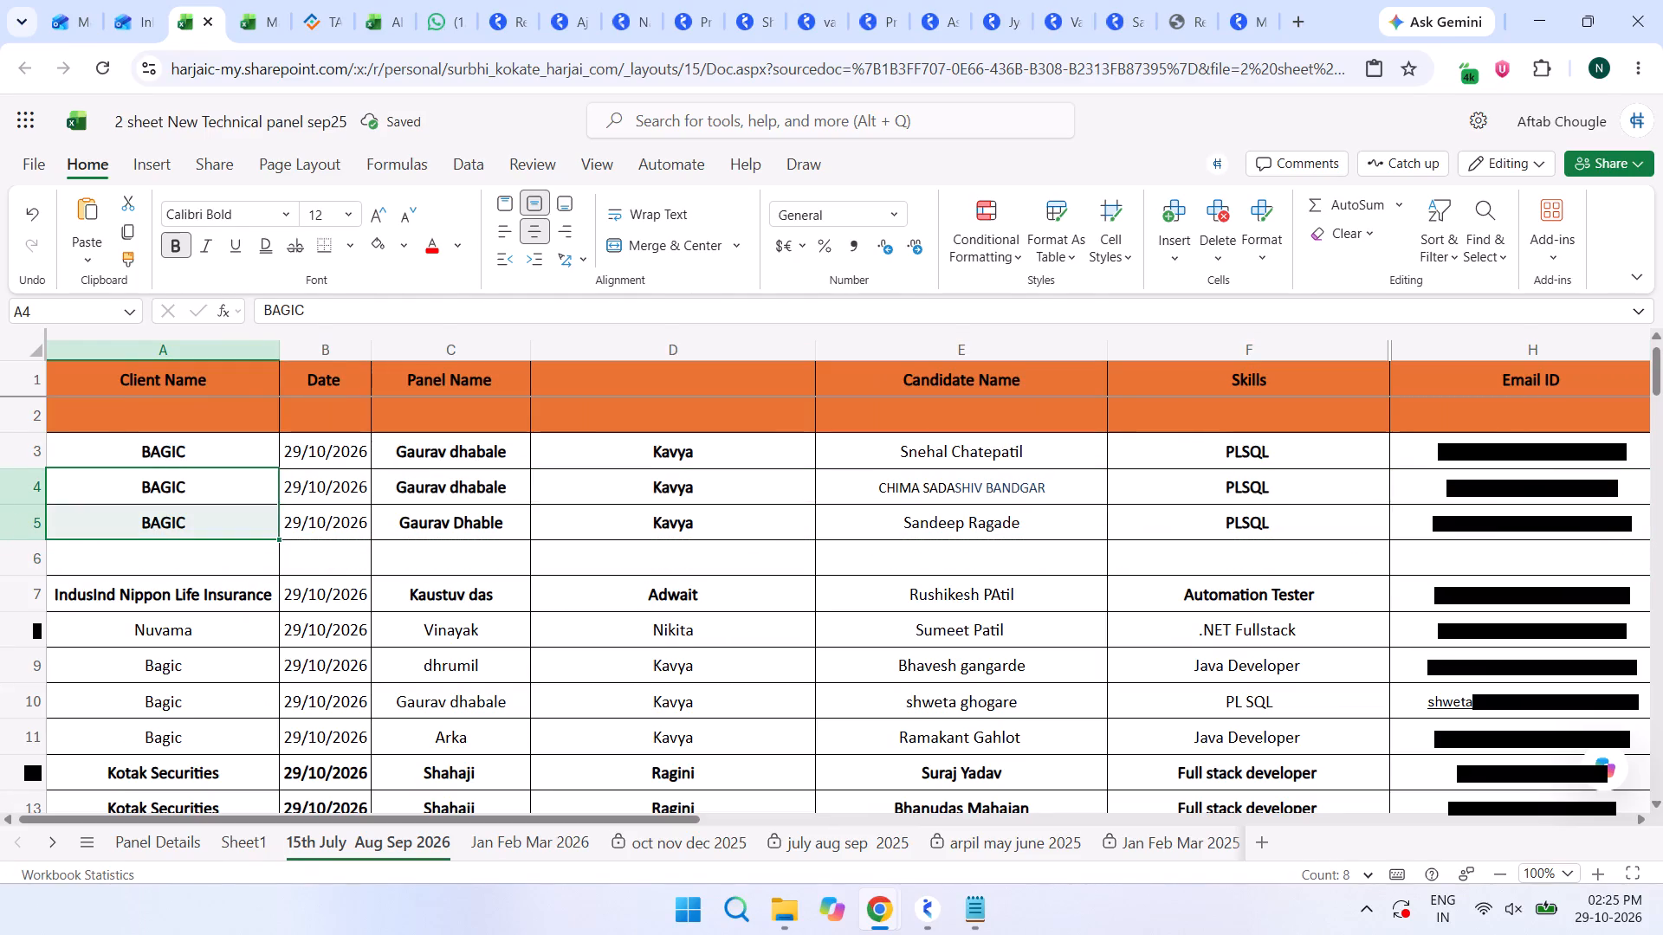
{"action": "left_click_drag", "start_coordinate": [126, 384], "coordinate": [1589, 527]}
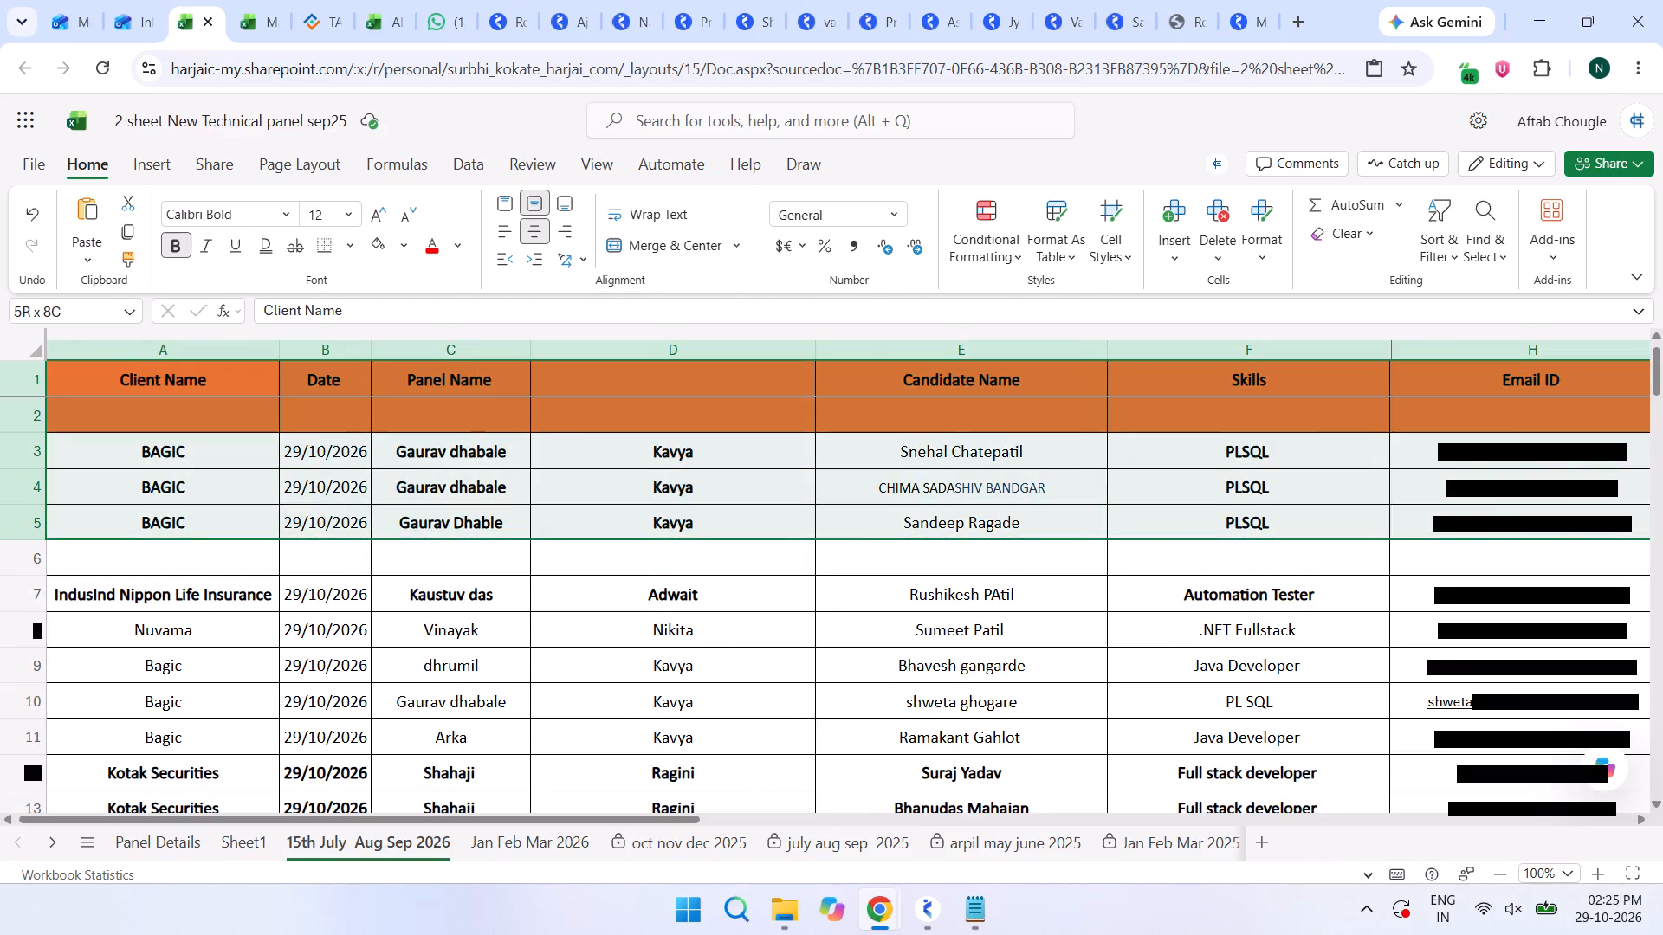
{"action": "left_click_drag", "start_coordinate": [1589, 527], "coordinate": [661, 528]}
{"action": "key", "text": "ctrl+c"}
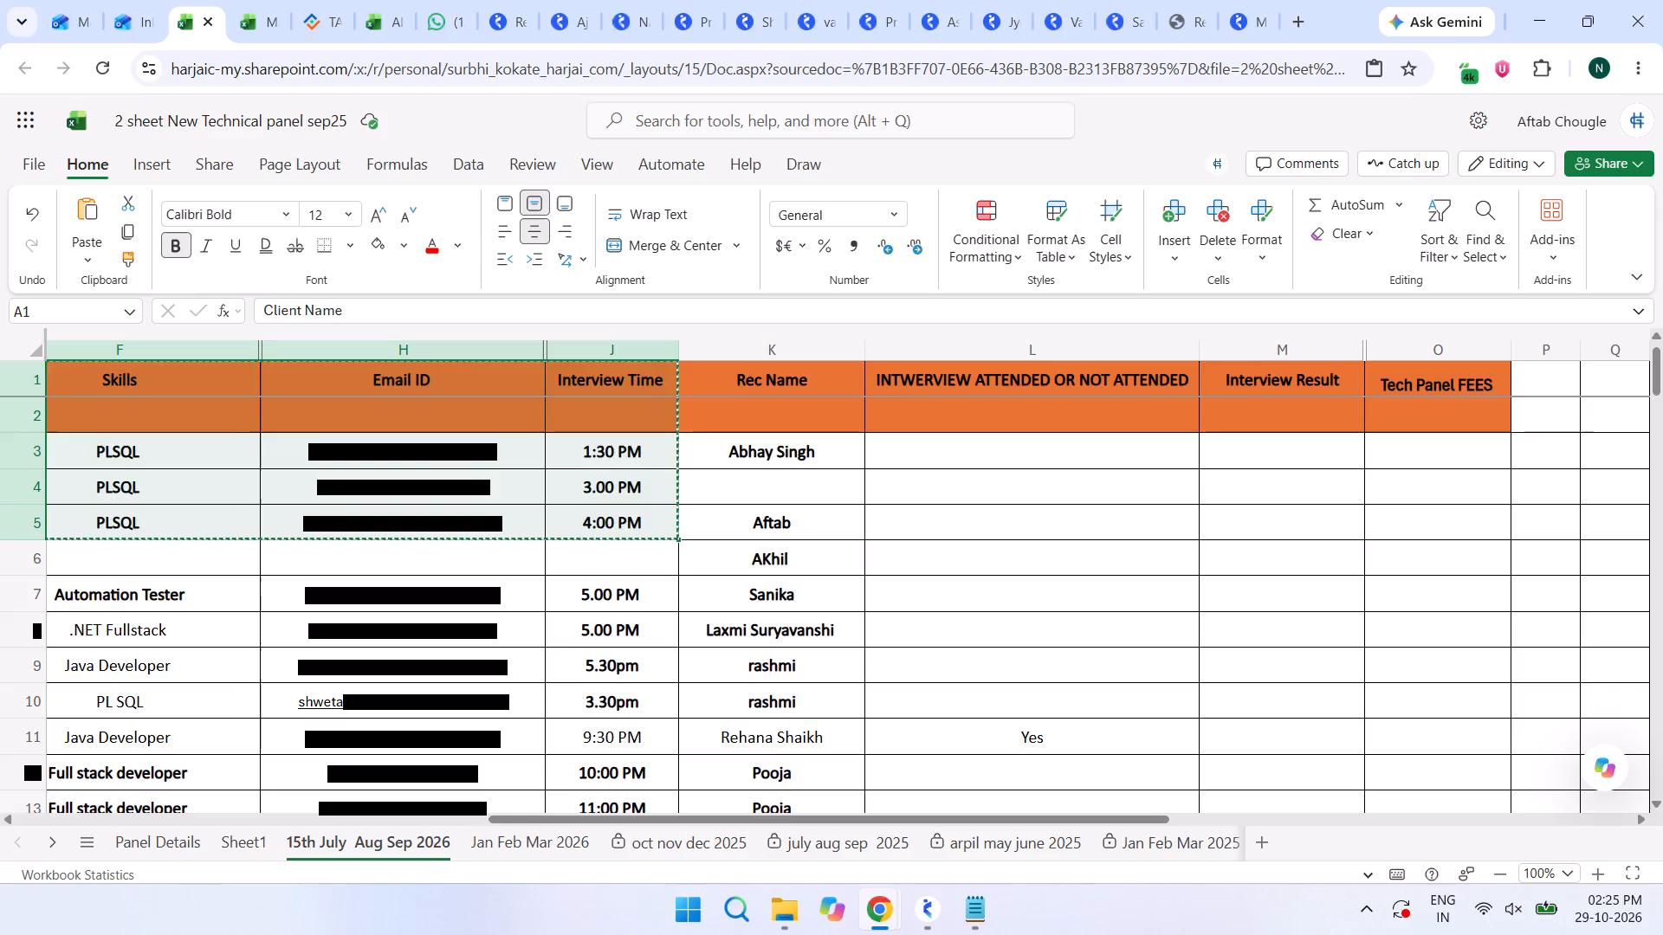
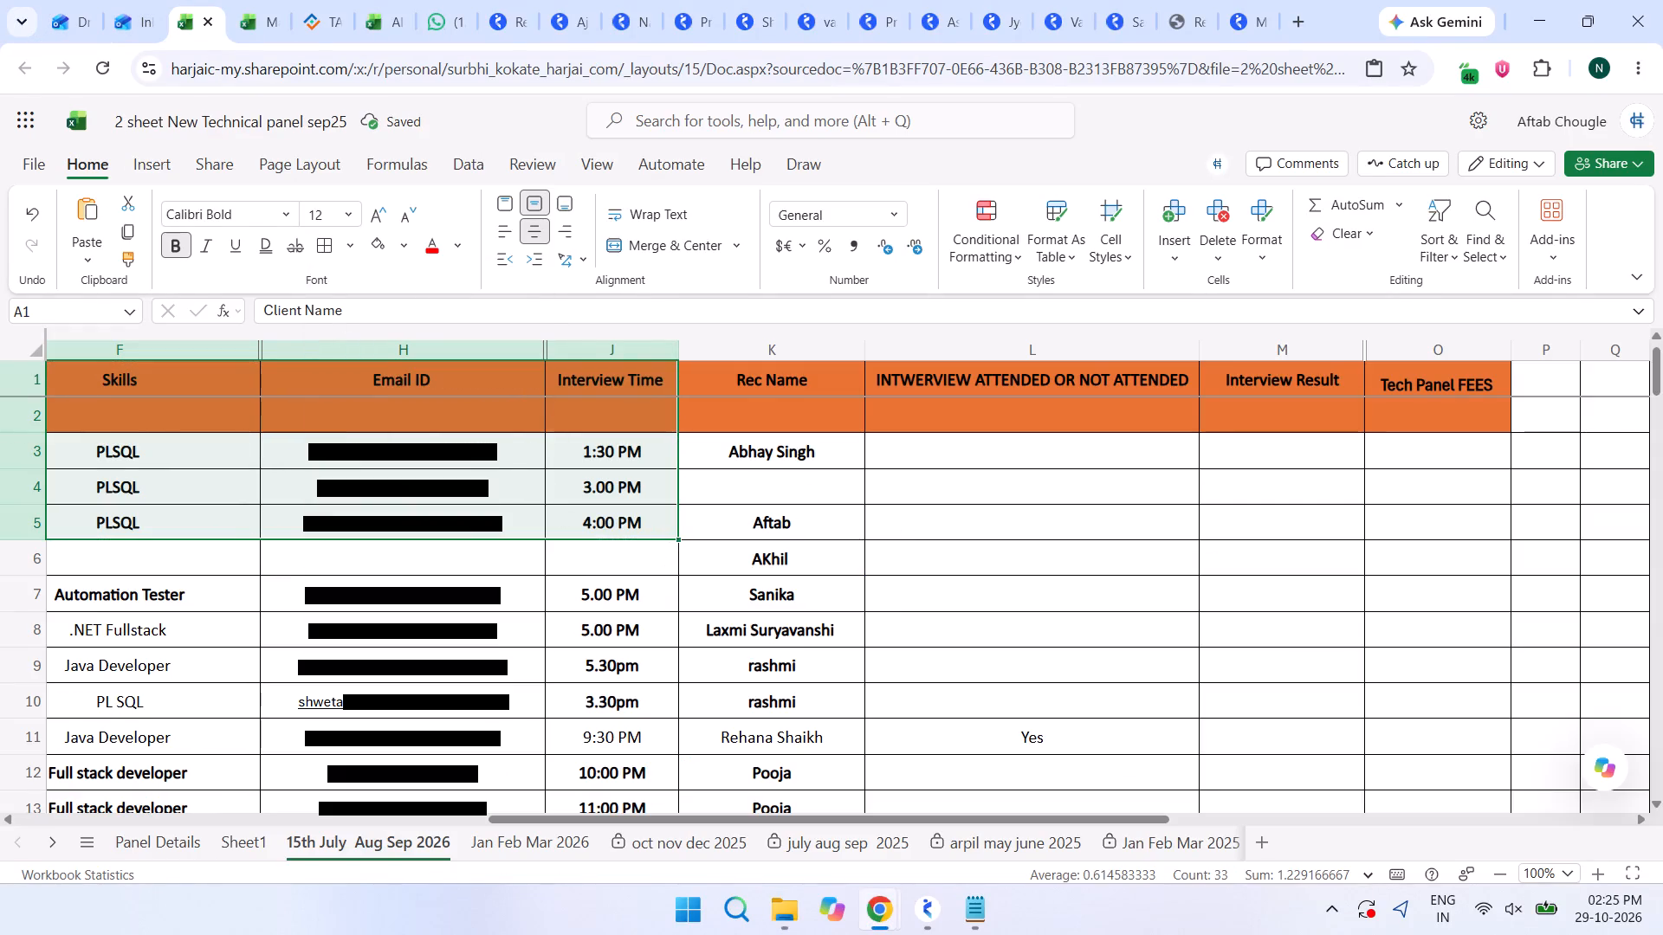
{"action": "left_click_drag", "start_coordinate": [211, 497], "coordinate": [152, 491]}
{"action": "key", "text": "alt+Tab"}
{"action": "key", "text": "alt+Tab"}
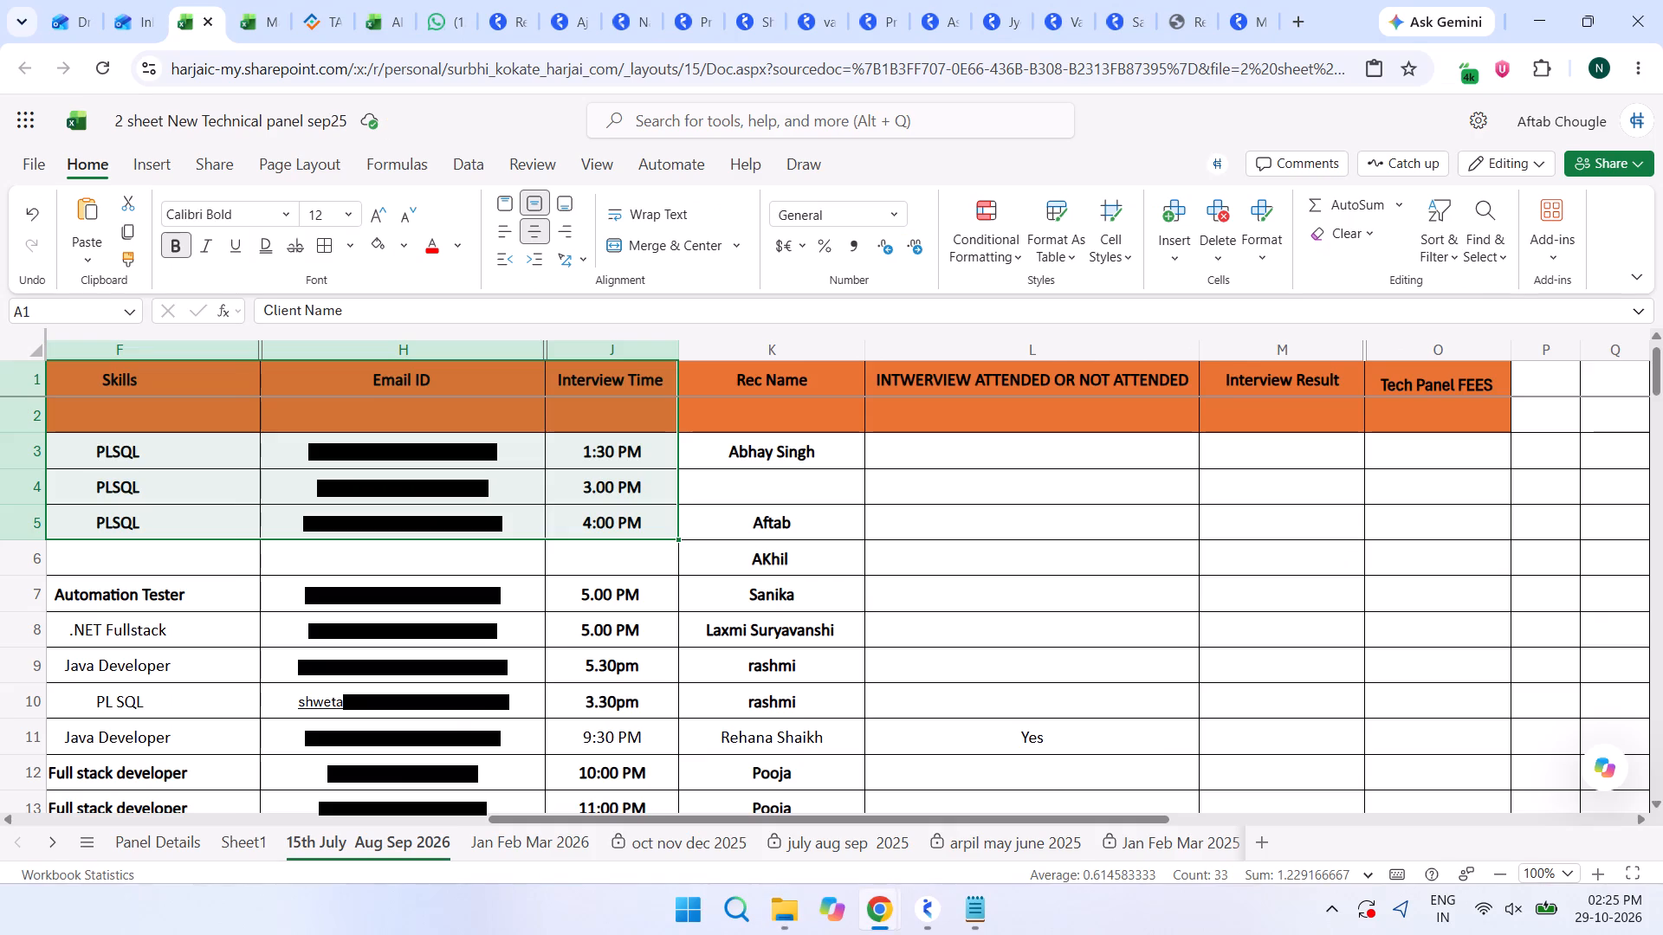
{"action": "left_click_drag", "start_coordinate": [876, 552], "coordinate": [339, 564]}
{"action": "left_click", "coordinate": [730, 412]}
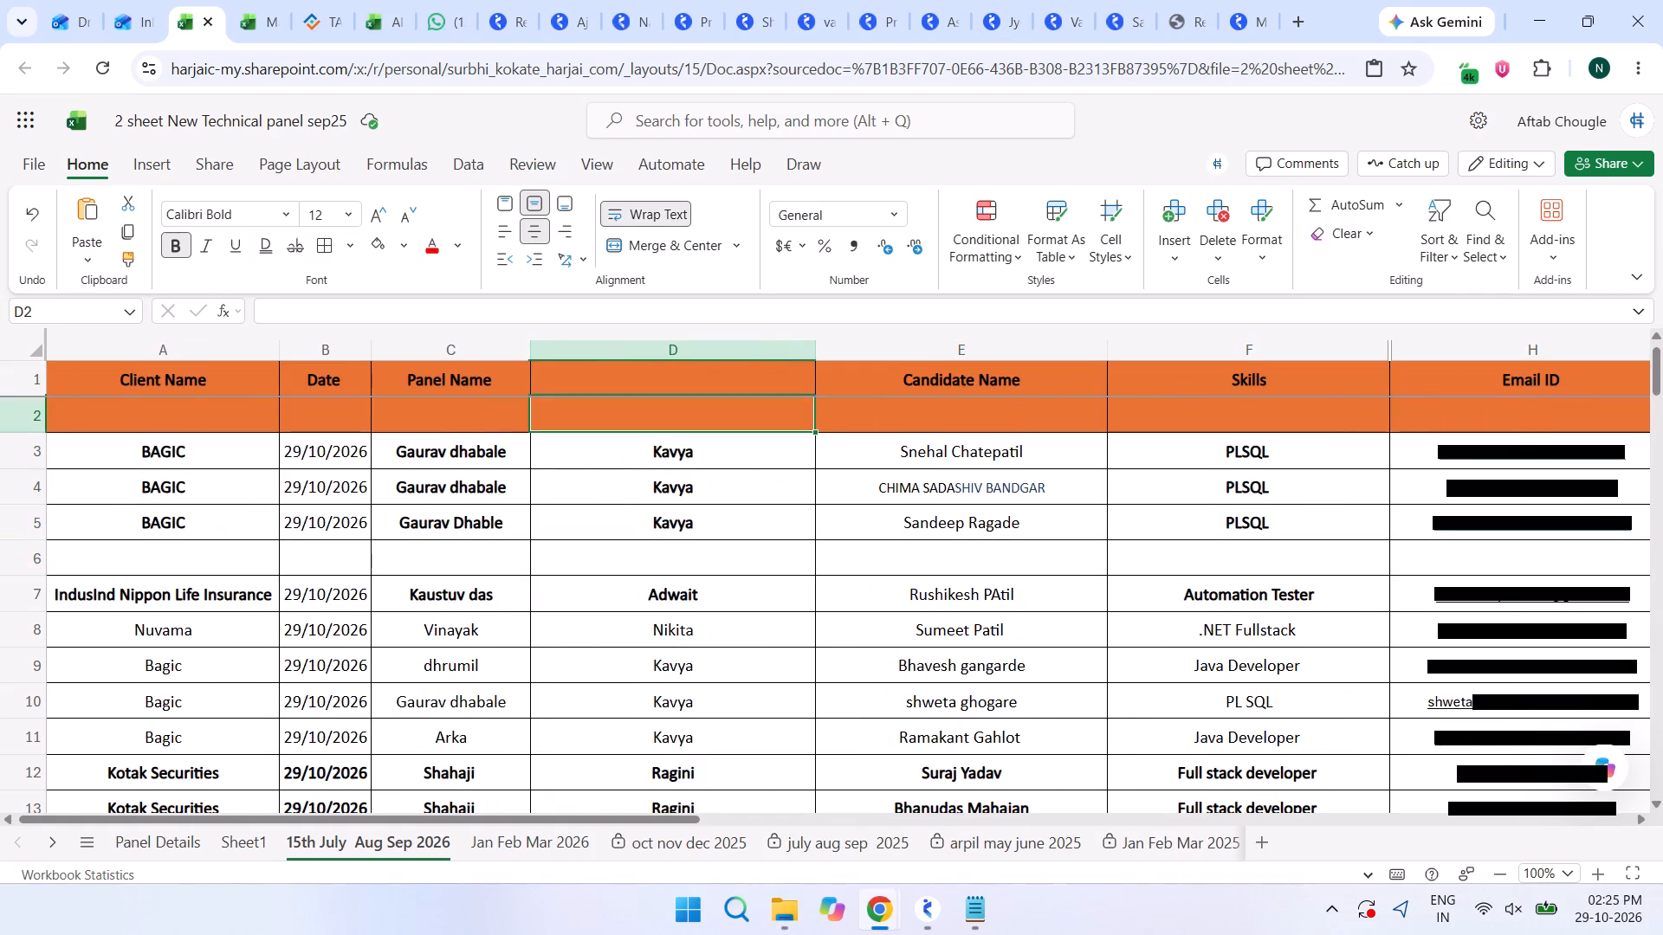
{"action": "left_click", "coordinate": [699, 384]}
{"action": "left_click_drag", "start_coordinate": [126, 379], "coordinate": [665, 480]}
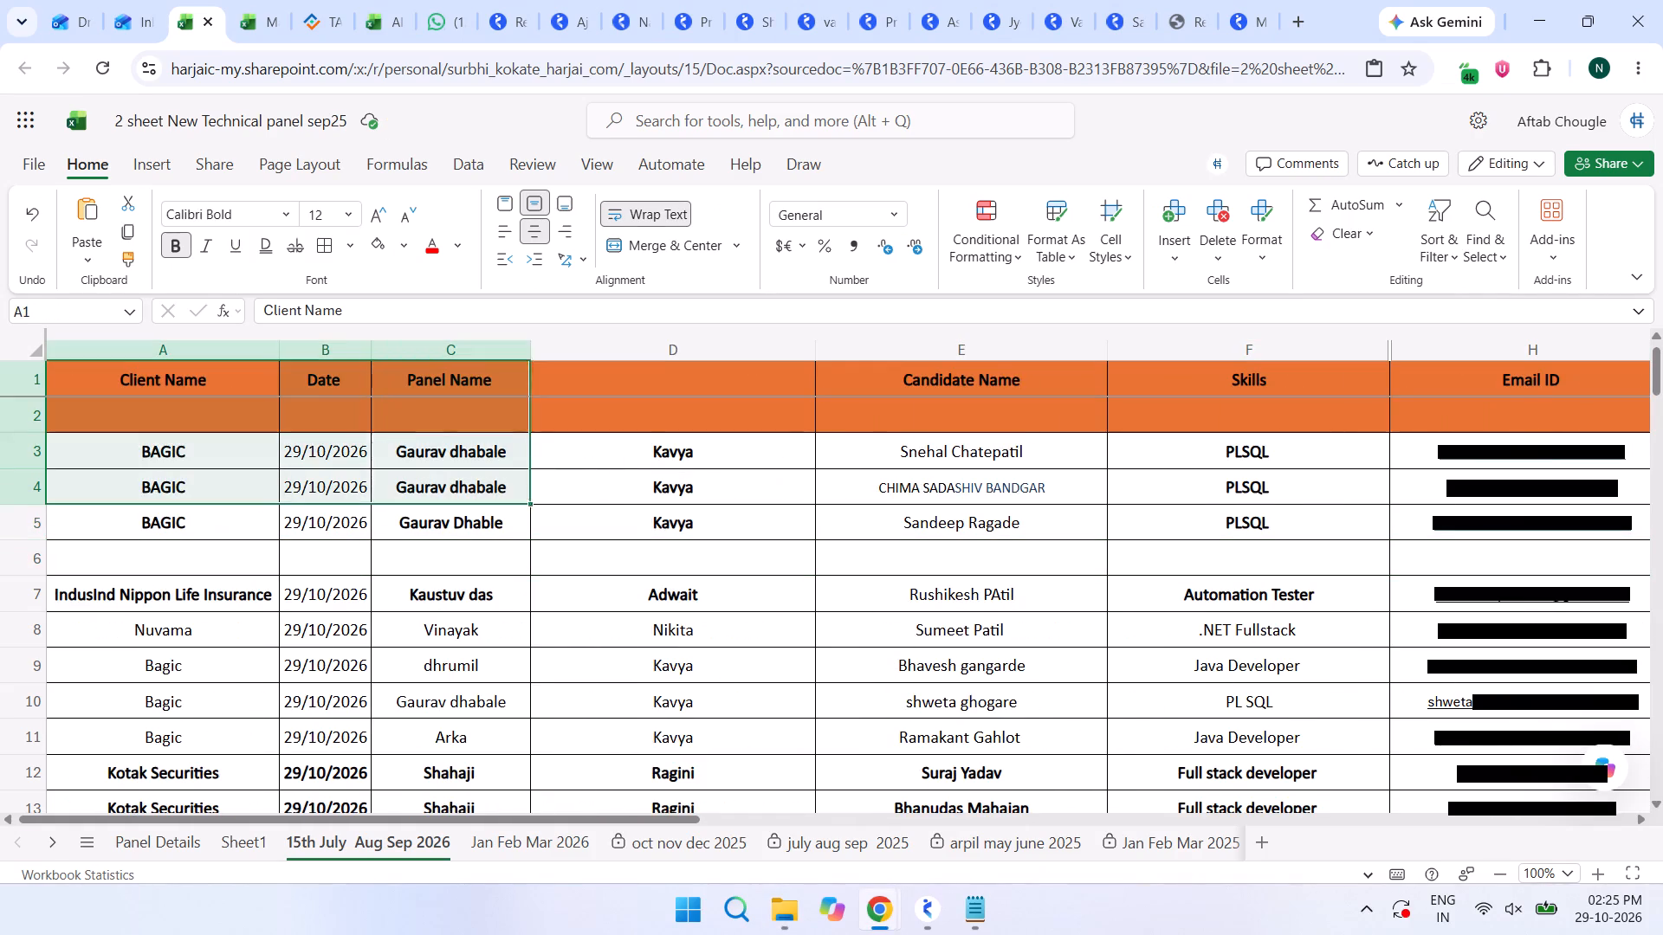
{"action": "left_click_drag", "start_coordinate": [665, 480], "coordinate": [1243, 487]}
Delete the empty orange row 2 directly beneath the column headers of the interview schedule.
{"action": "left_click", "coordinate": [39, 429]}
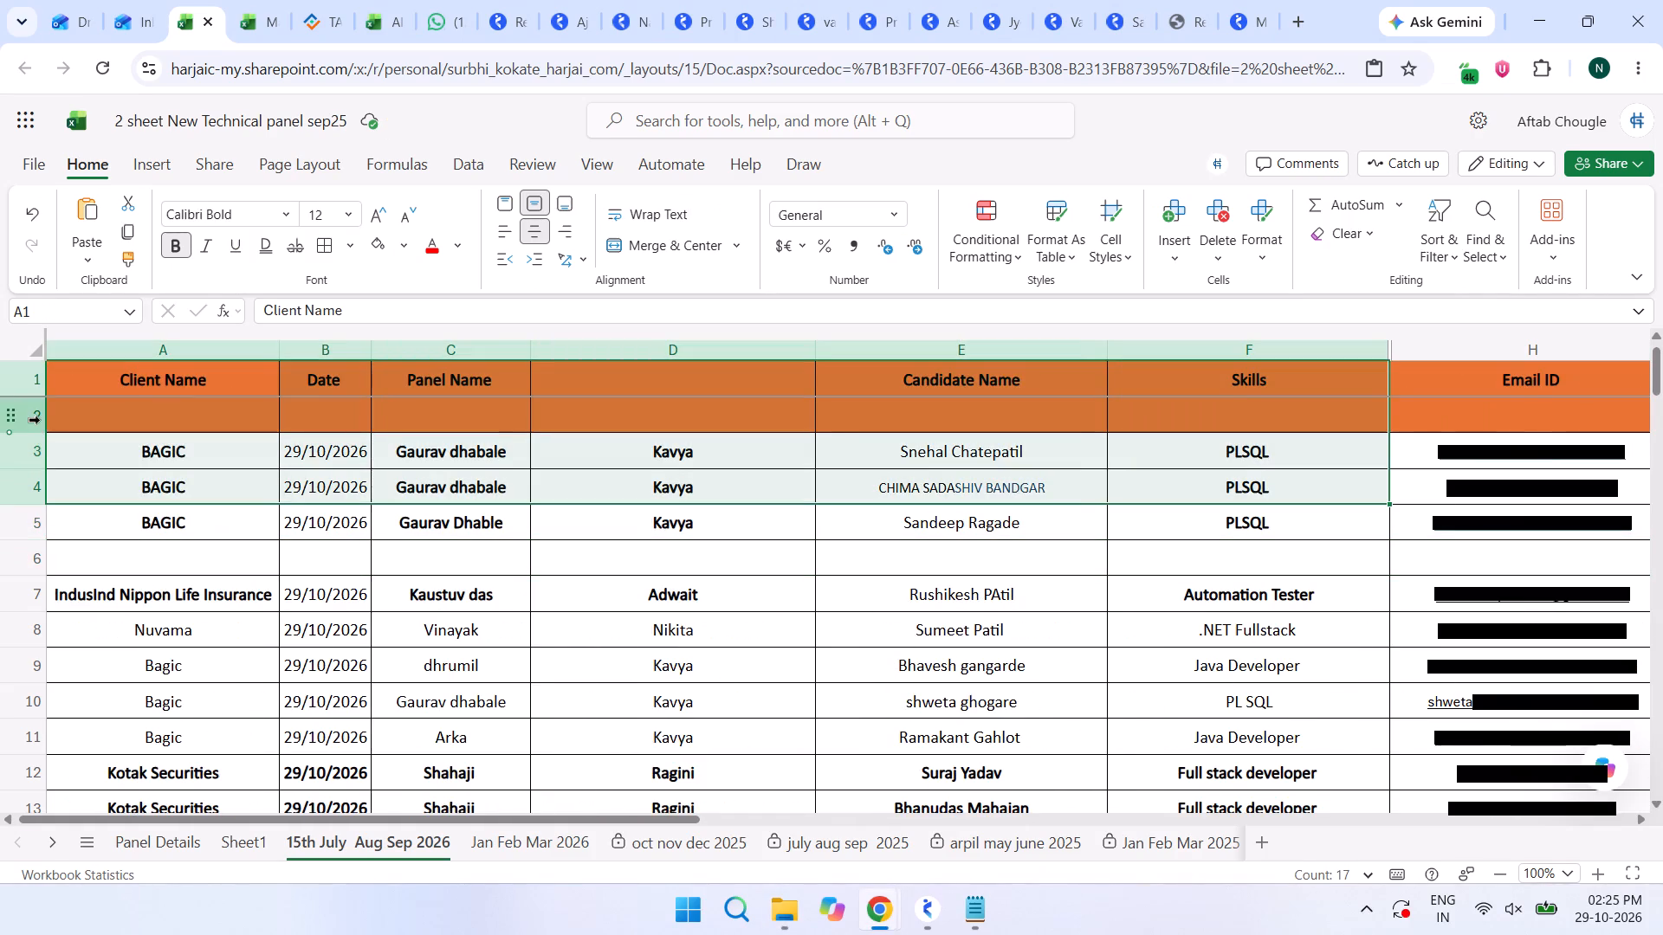
{"action": "left_click", "coordinate": [39, 416]}
{"action": "right_click", "coordinate": [39, 416]}
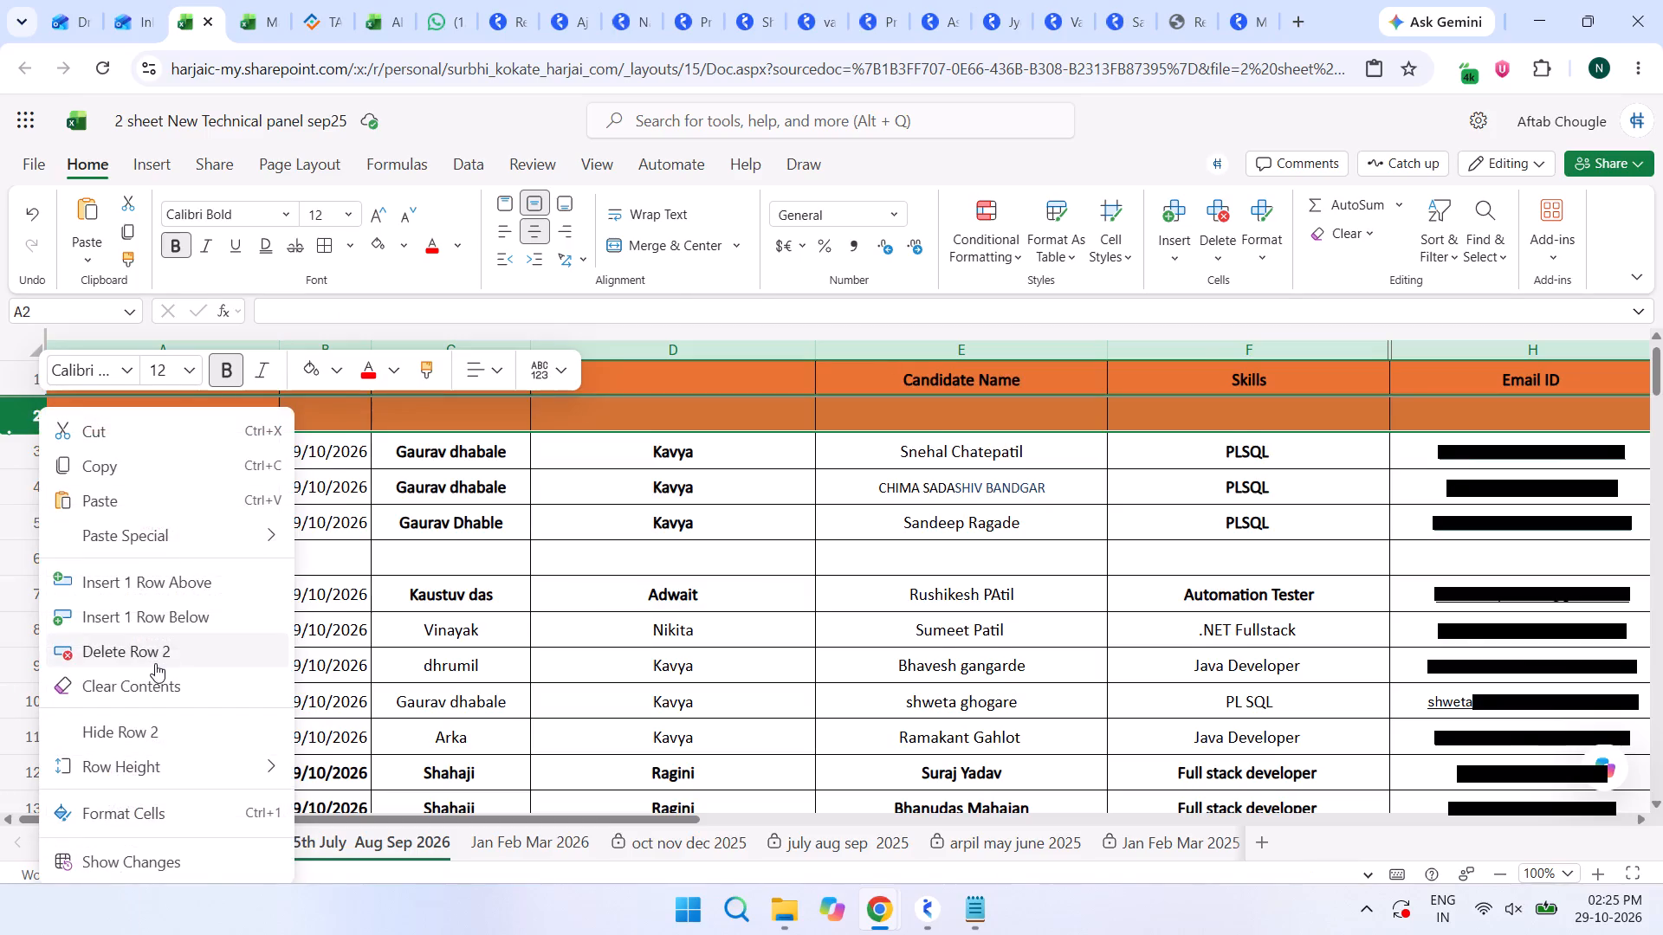
Delete the empty orange row 2 directly beneath the column headers of the interview schedule.
{"action": "left_click", "coordinate": [153, 655]}
Copy the header row and the three 29/10/2026 BAGIC PLSQL interview rows, from Client Name through Interview Time.
{"action": "scroll", "coordinate": [279, 488], "scroll_direction": "up", "scroll_amount": 5}
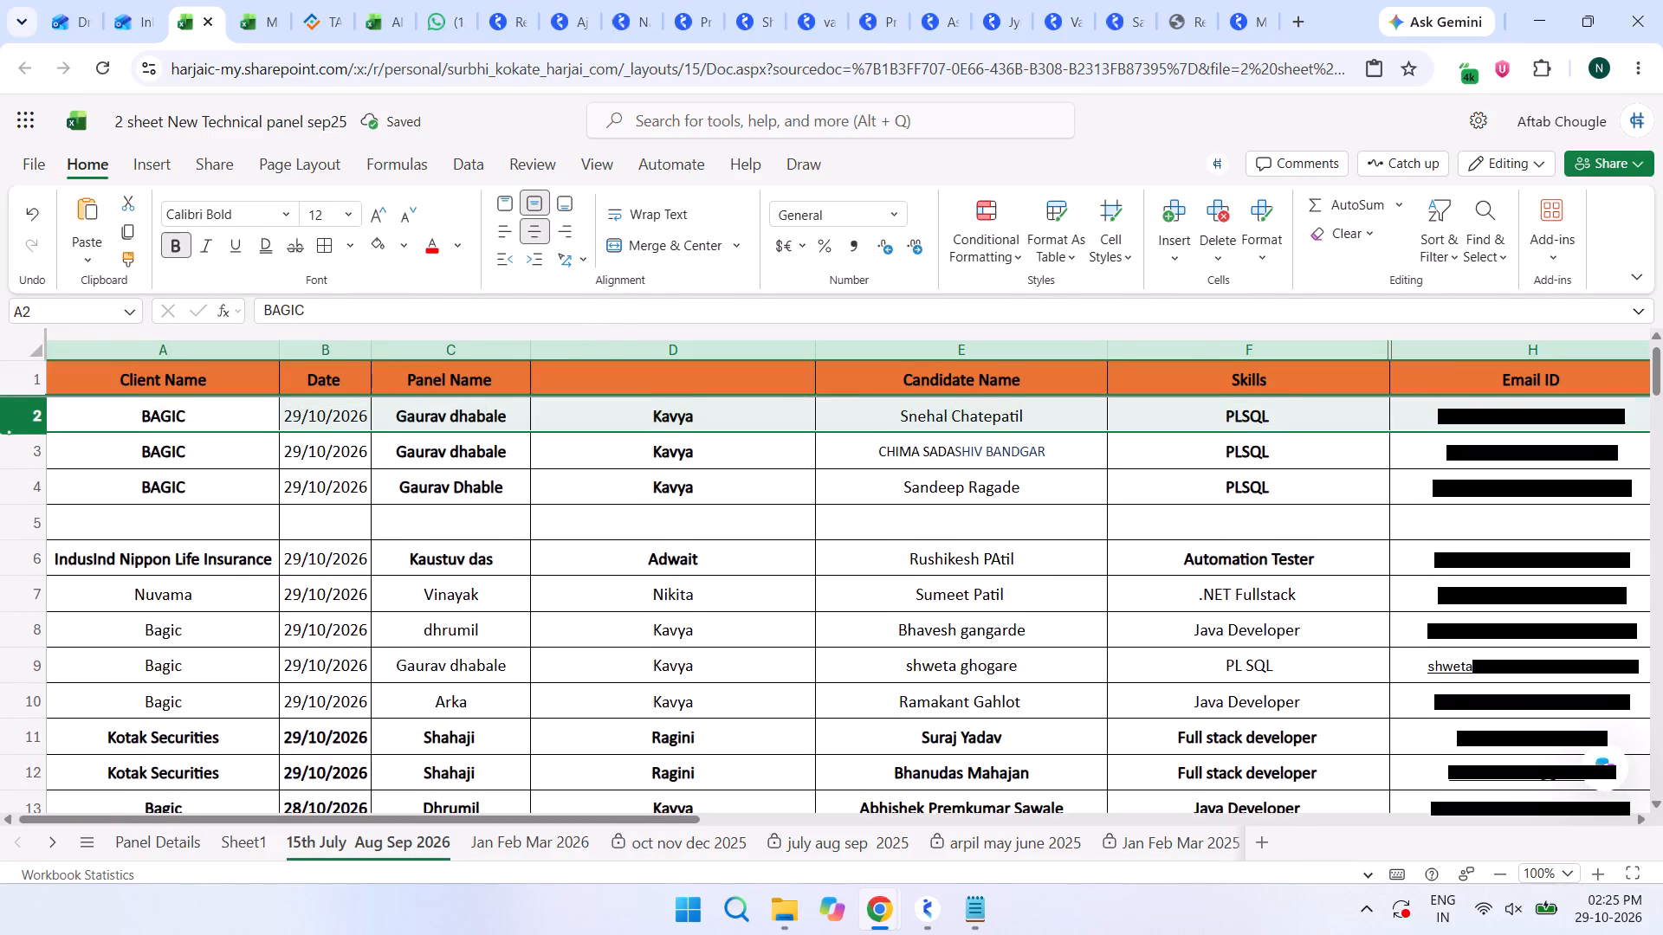
{"action": "scroll", "coordinate": [279, 488], "scroll_direction": "up", "scroll_amount": 1}
{"action": "left_click_drag", "start_coordinate": [132, 381], "coordinate": [587, 487]}
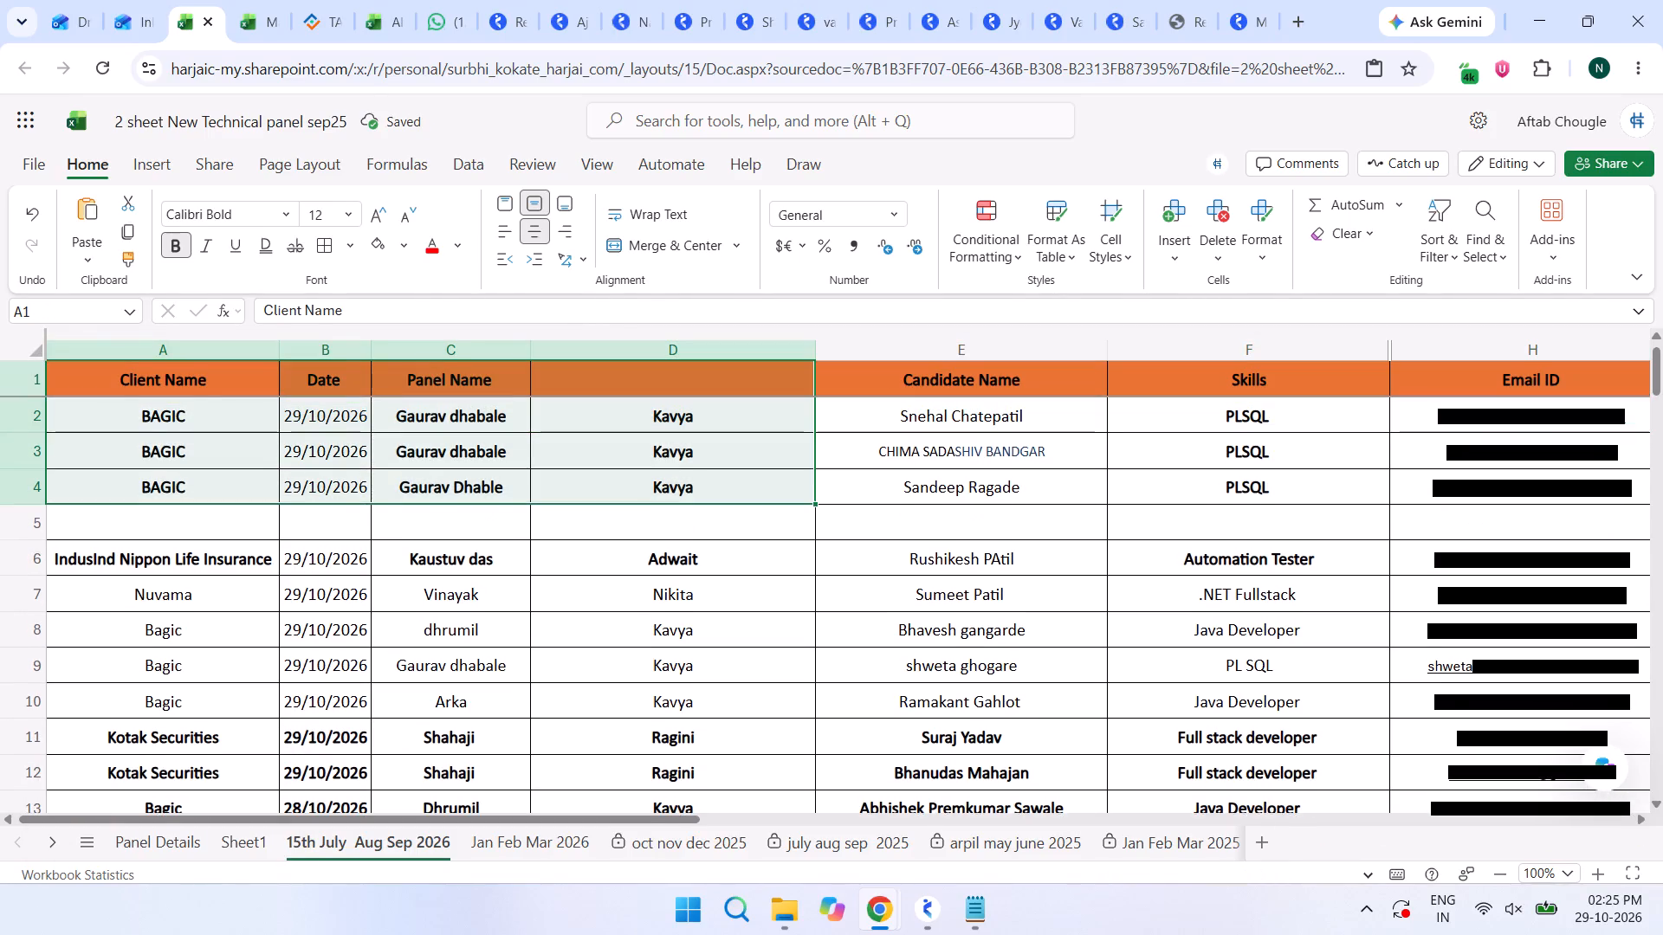
{"action": "left_click_drag", "start_coordinate": [409, 481], "coordinate": [9, 449]}
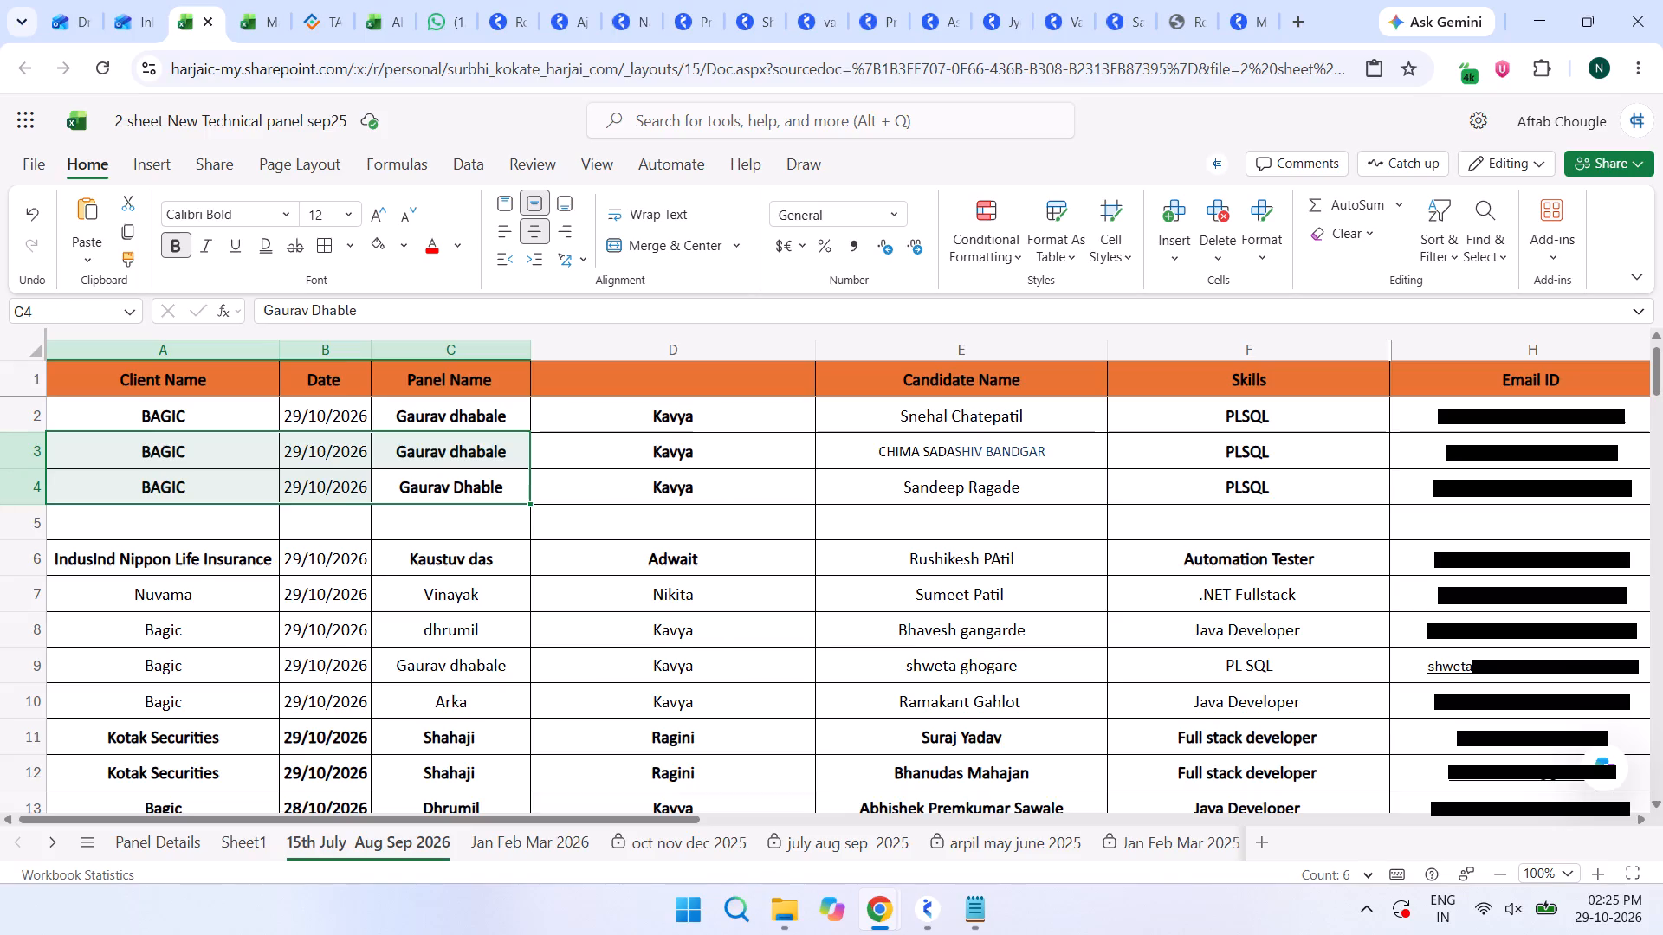
{"action": "left_click_drag", "start_coordinate": [177, 367], "coordinate": [1662, 489]}
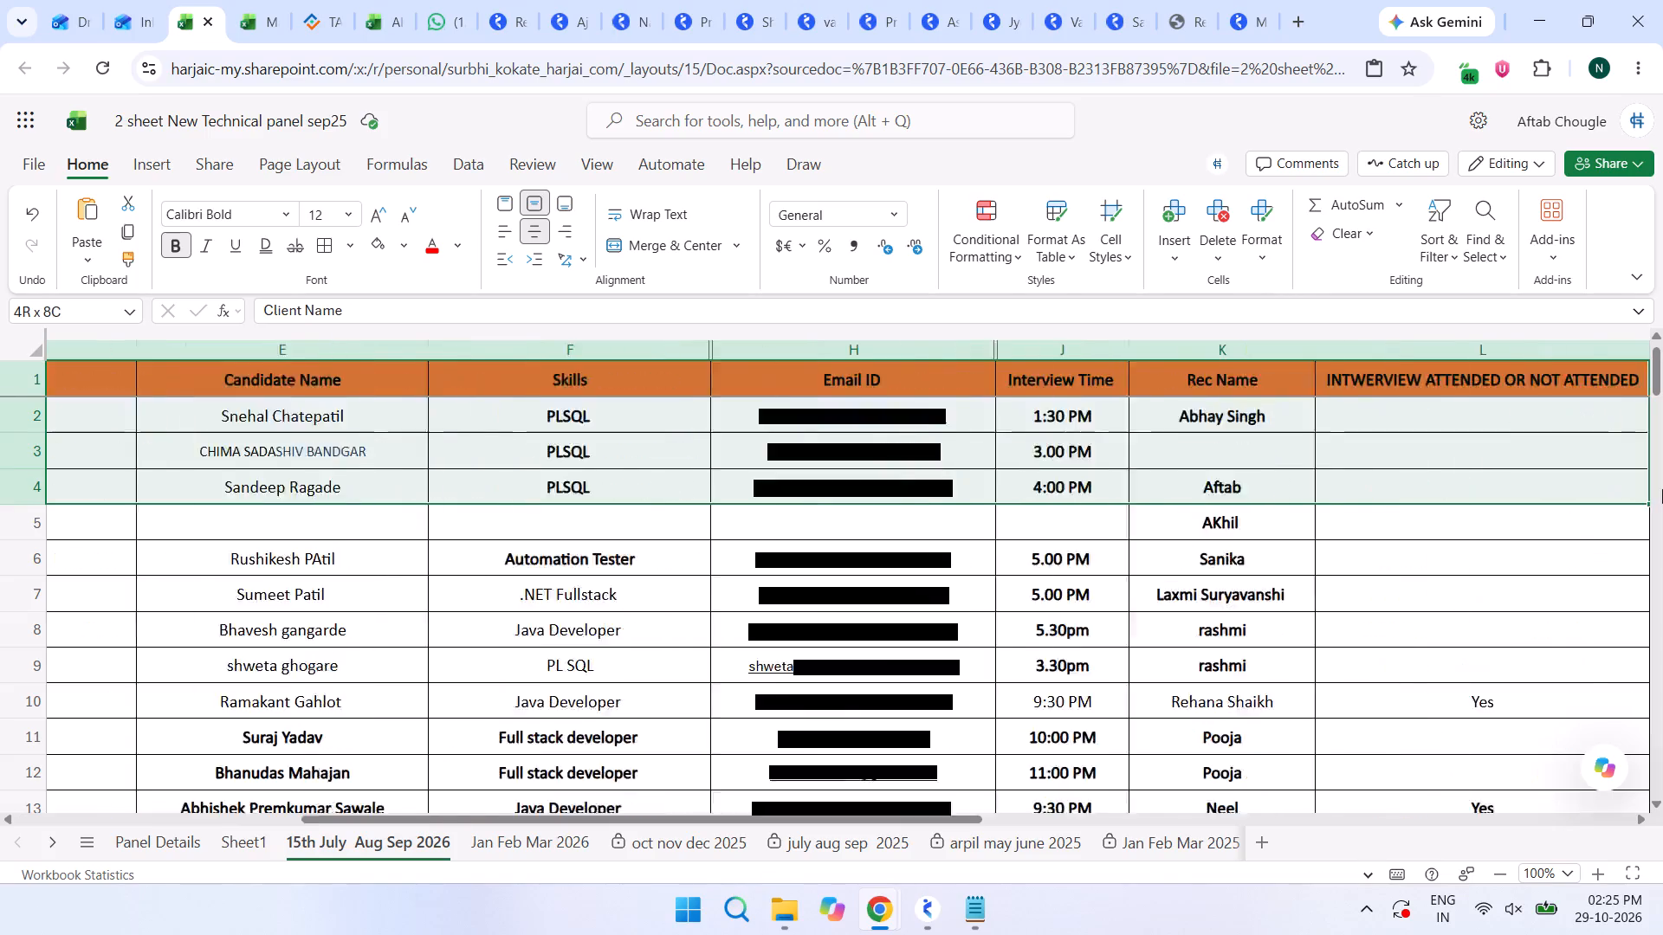
{"action": "left_click_drag", "start_coordinate": [1662, 489], "coordinate": [579, 493]}
{"action": "key", "text": "ctrl+c"}
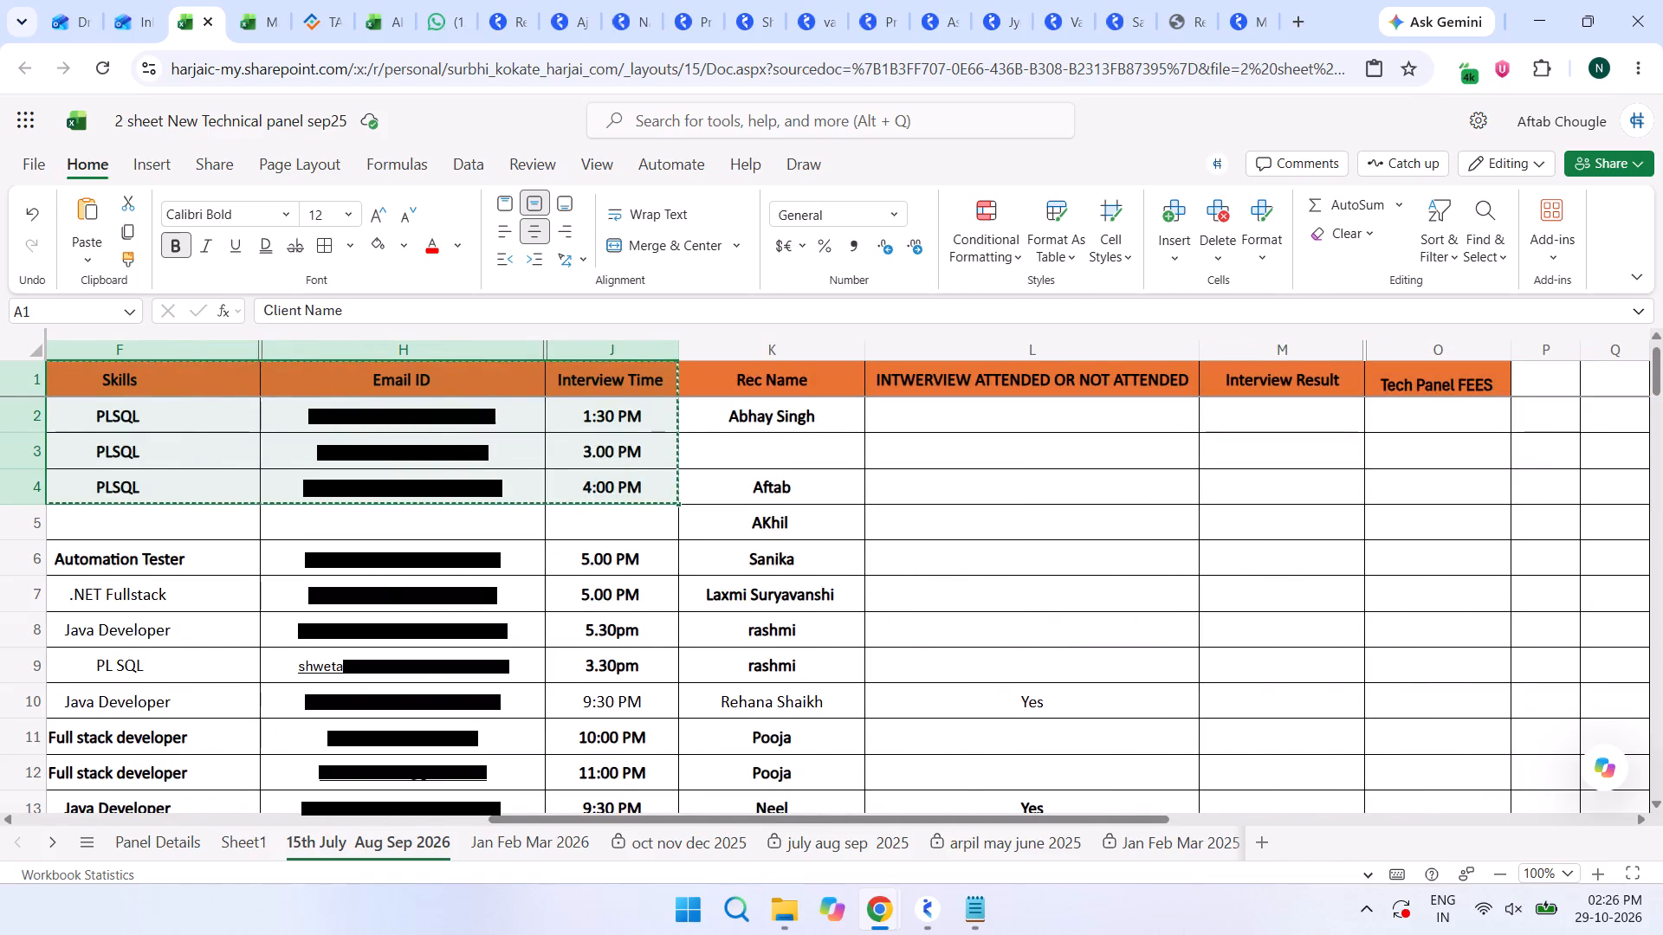
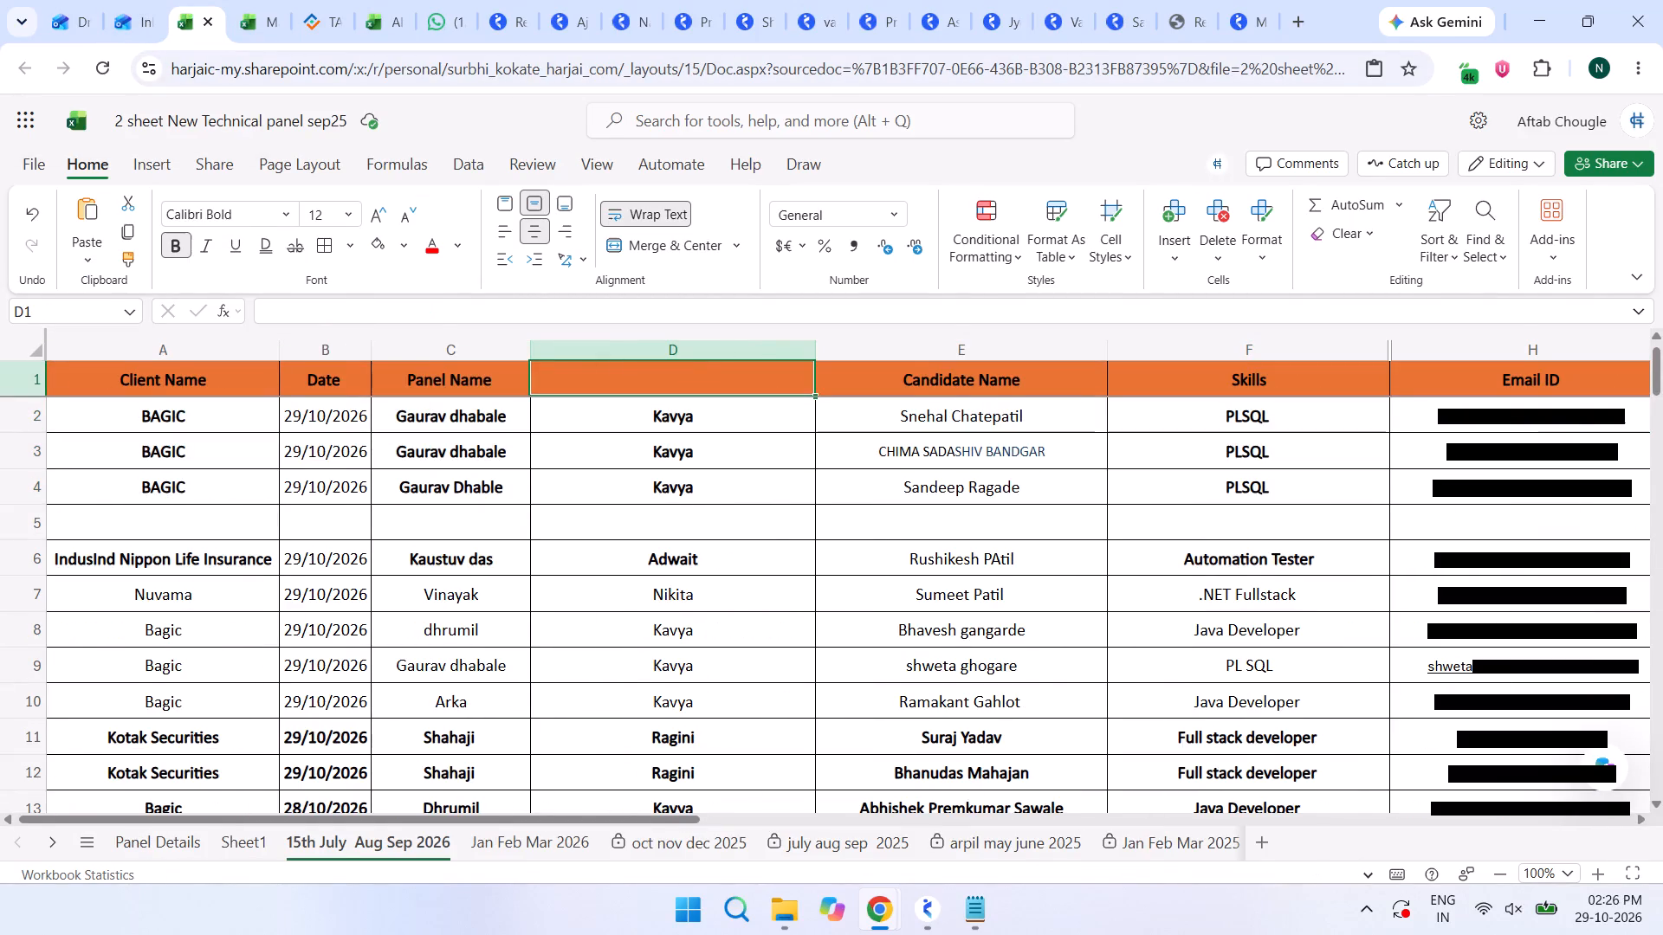
Fill the empty header cell D1 with the copied text CSM Name Responsible for Payment.
{"action": "key", "text": "ctrl+v"}
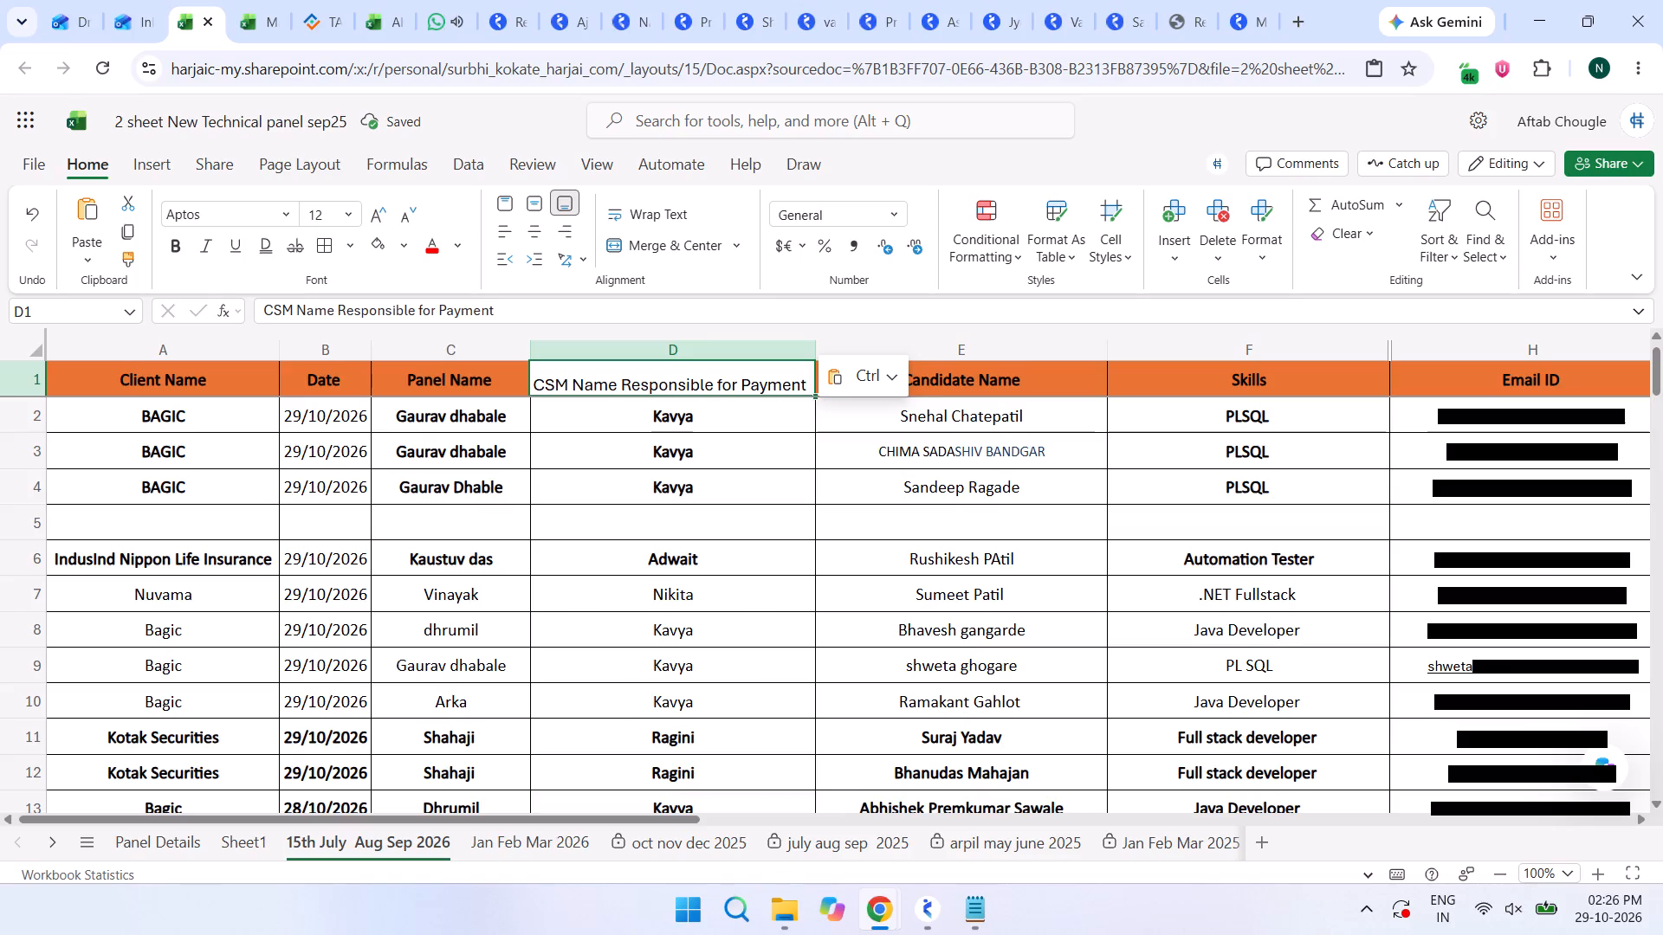
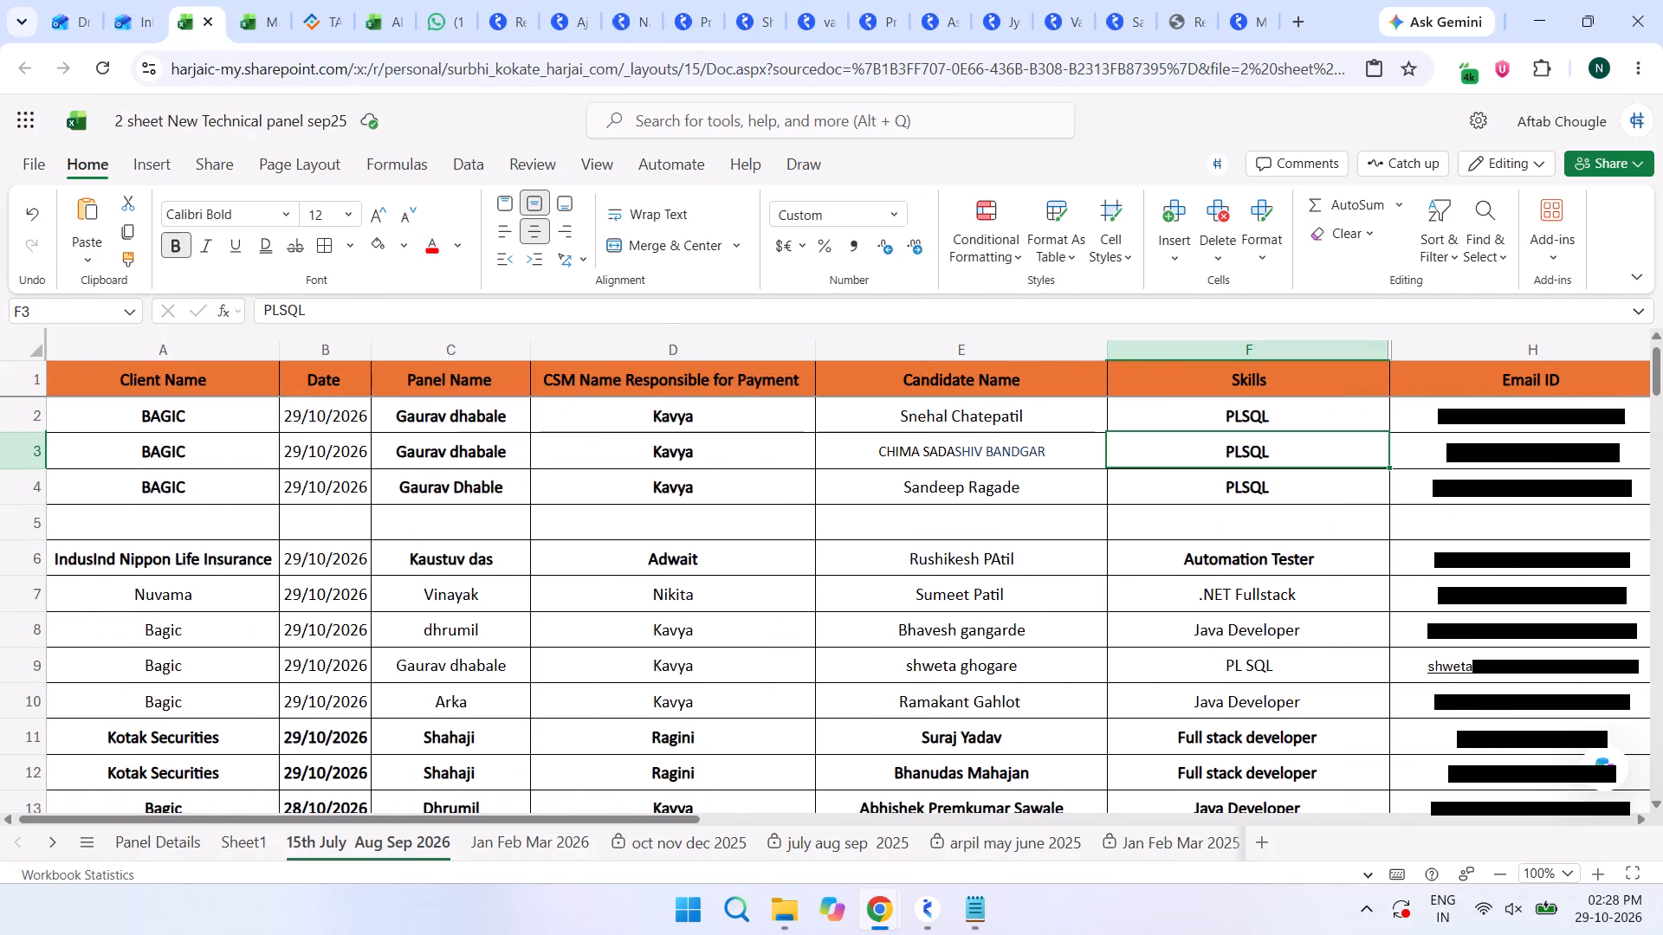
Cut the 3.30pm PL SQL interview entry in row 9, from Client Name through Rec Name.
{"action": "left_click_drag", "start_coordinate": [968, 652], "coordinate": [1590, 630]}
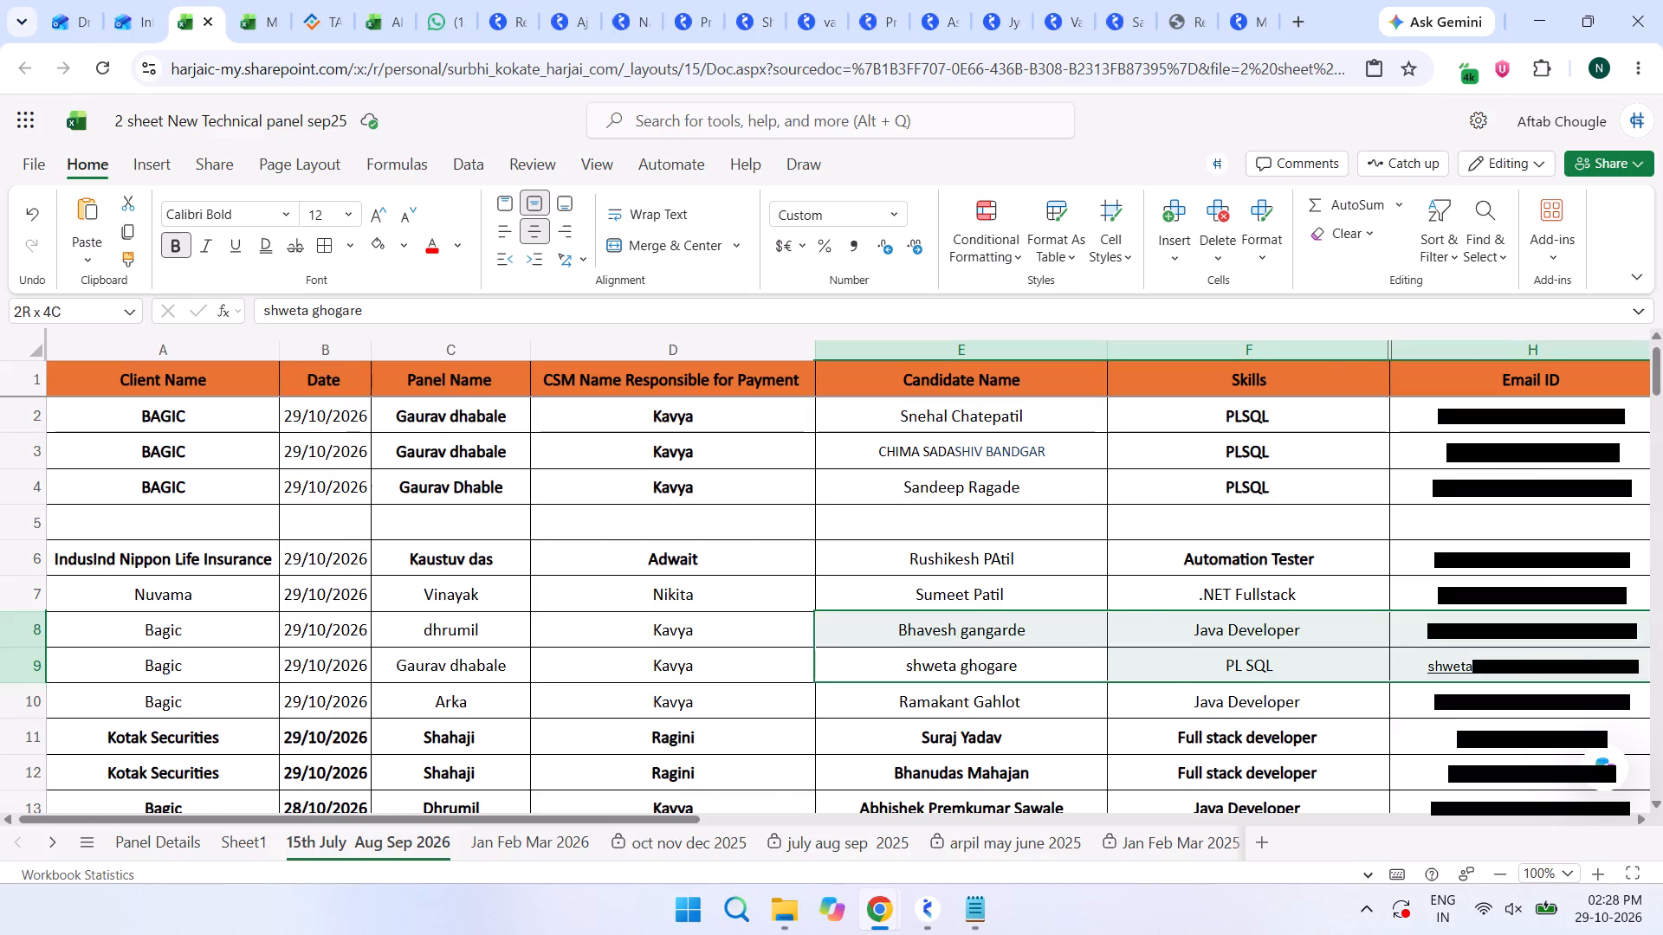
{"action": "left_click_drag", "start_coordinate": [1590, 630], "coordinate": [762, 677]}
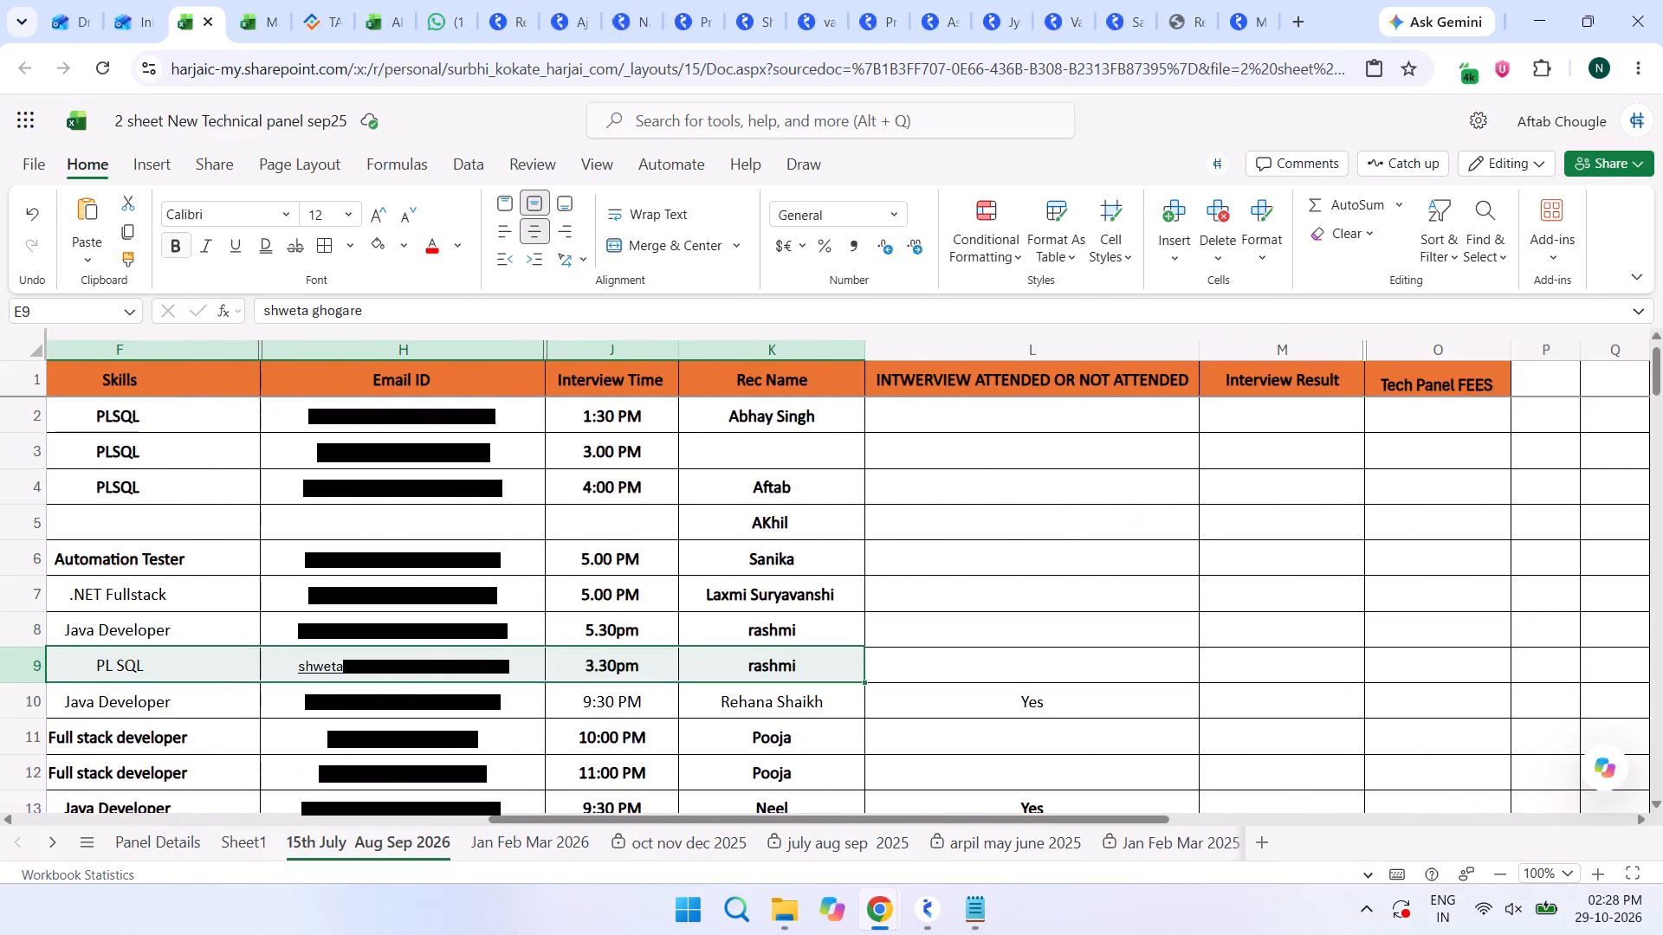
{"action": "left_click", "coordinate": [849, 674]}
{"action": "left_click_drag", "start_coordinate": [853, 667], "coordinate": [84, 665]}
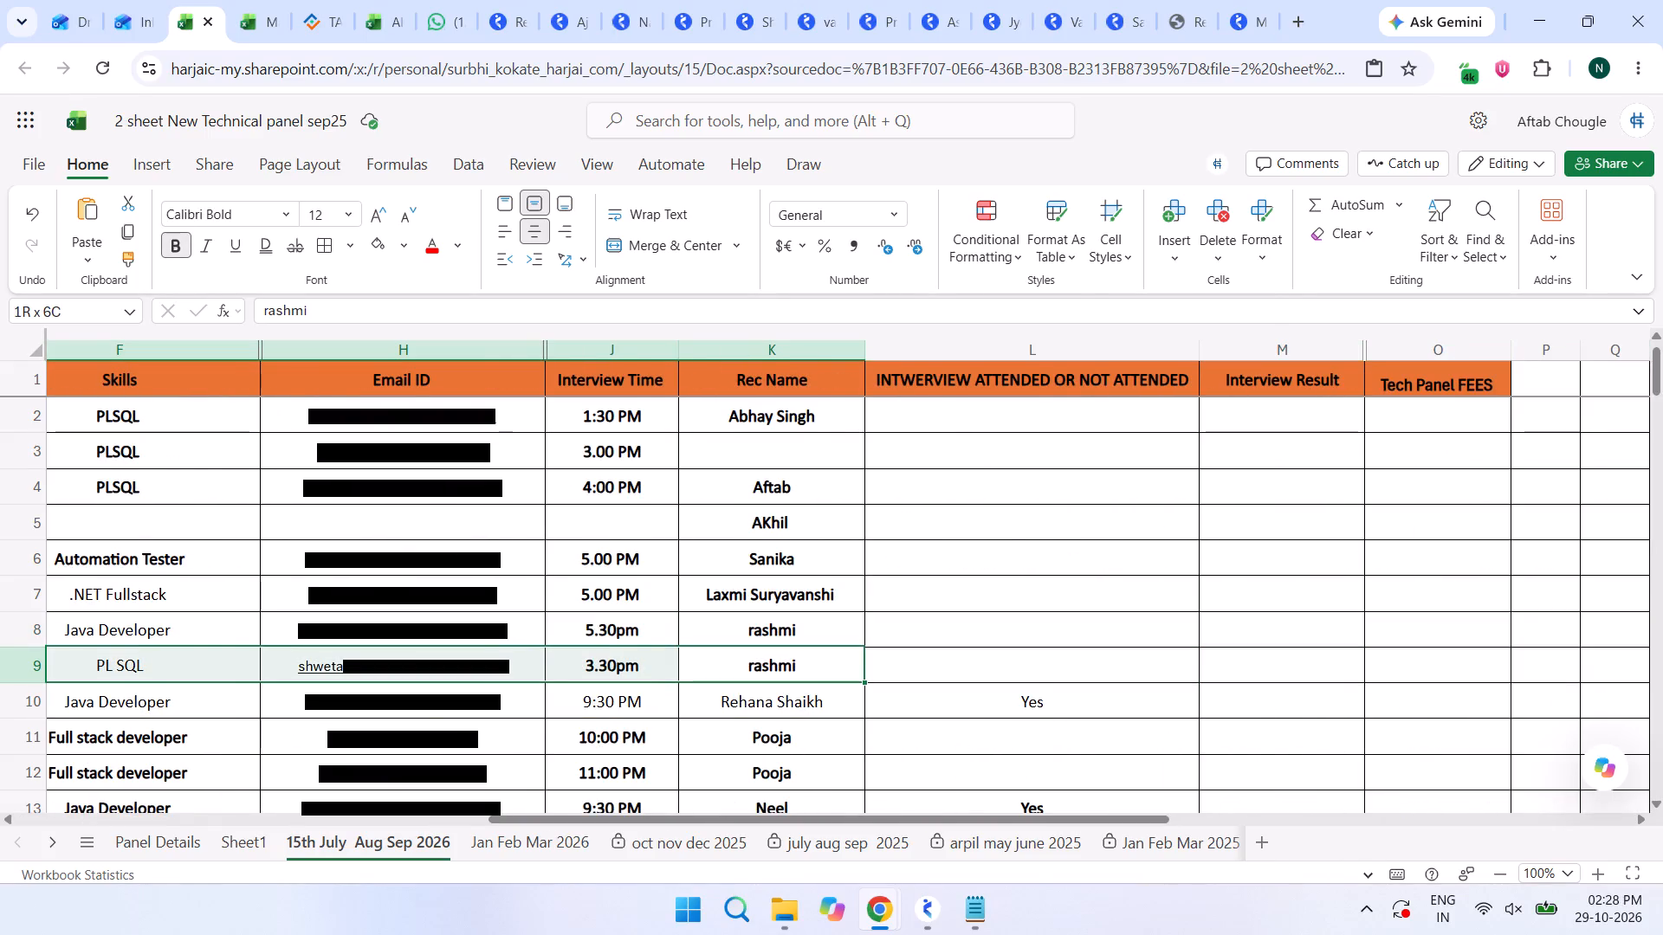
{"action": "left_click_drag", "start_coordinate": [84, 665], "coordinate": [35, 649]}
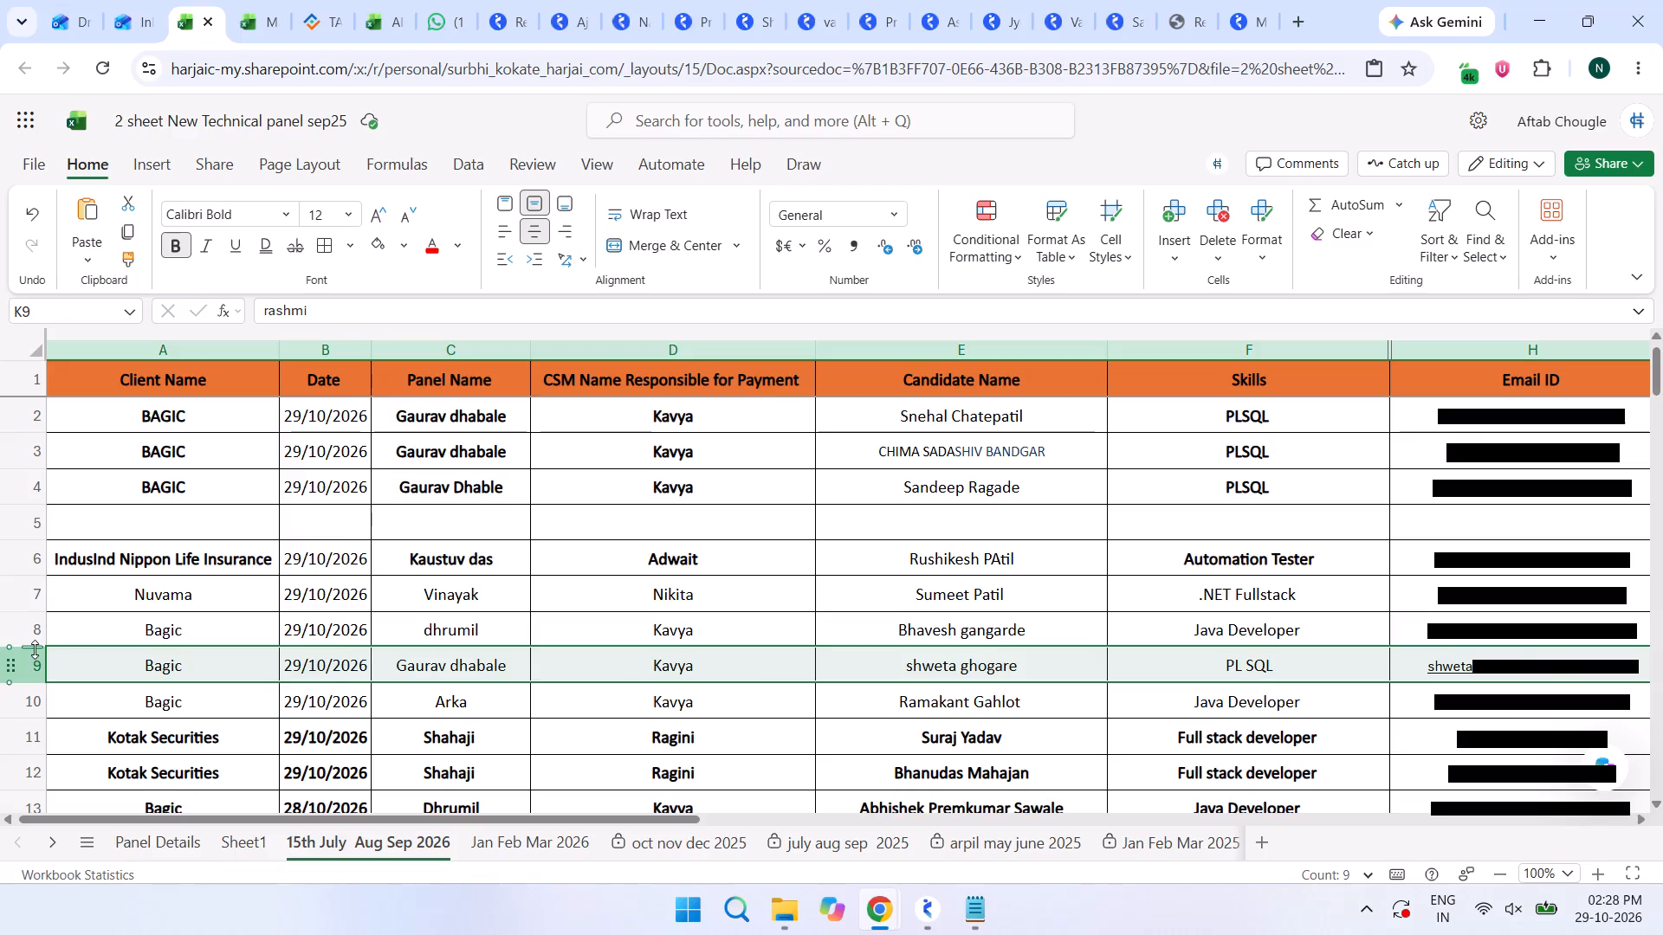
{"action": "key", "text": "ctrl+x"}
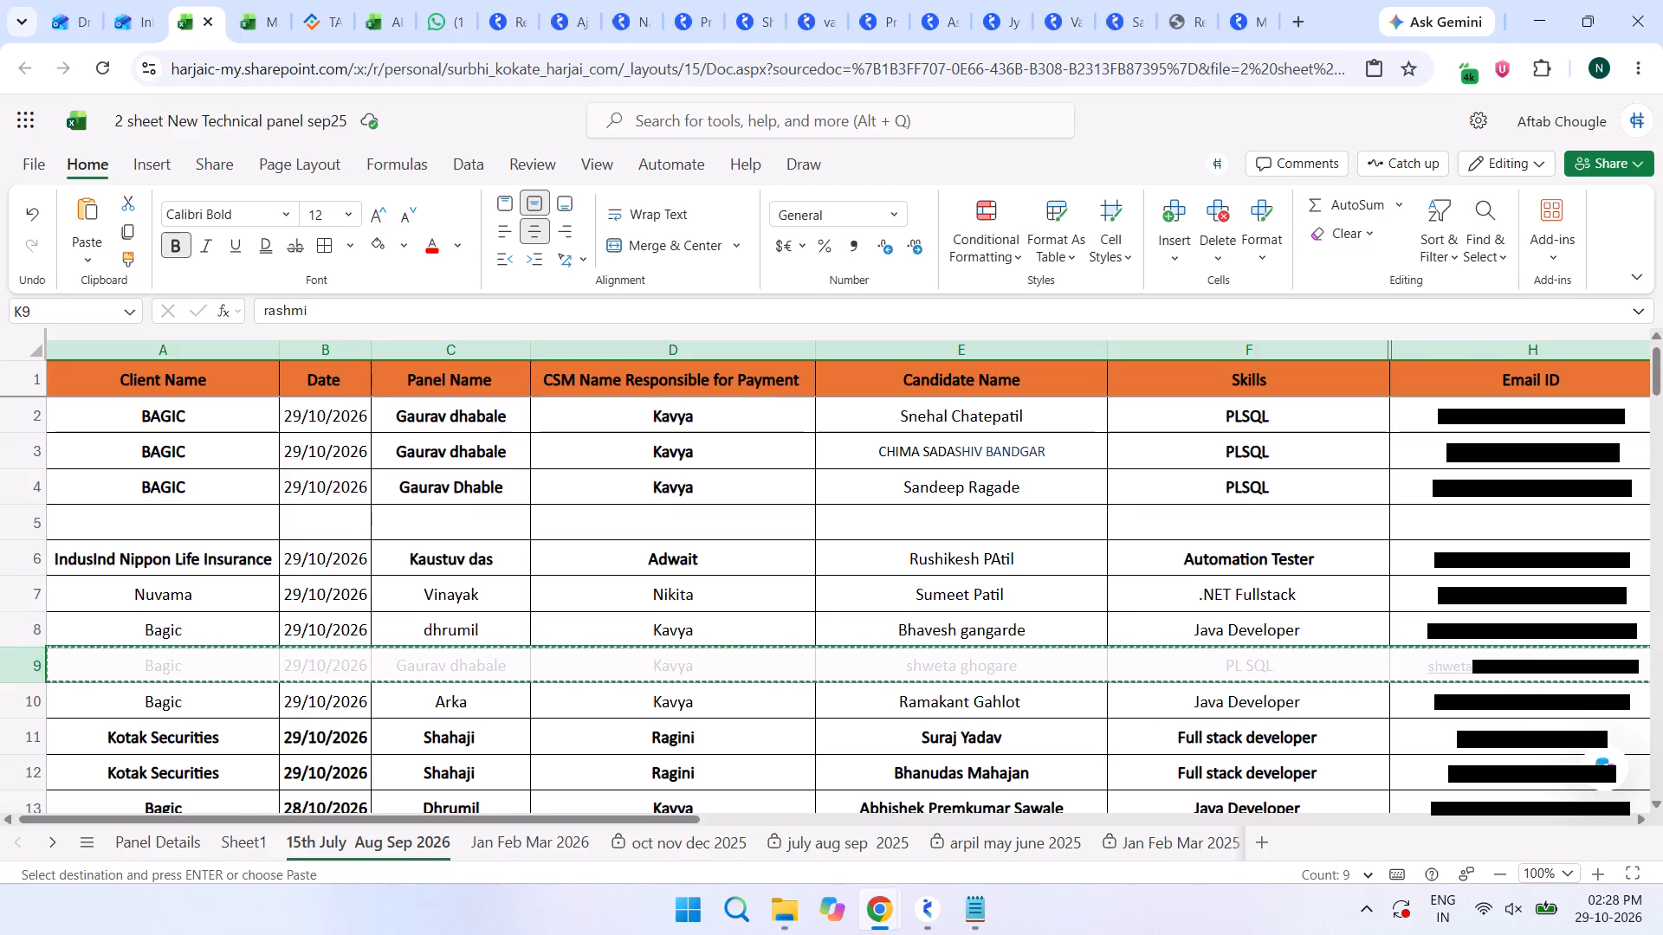
Insert a blank row above the 4:00 PM PLSQL interview in row 4 and try to paste the cut entry there.
{"action": "left_click_drag", "start_coordinate": [618, 416], "coordinate": [359, 443]}
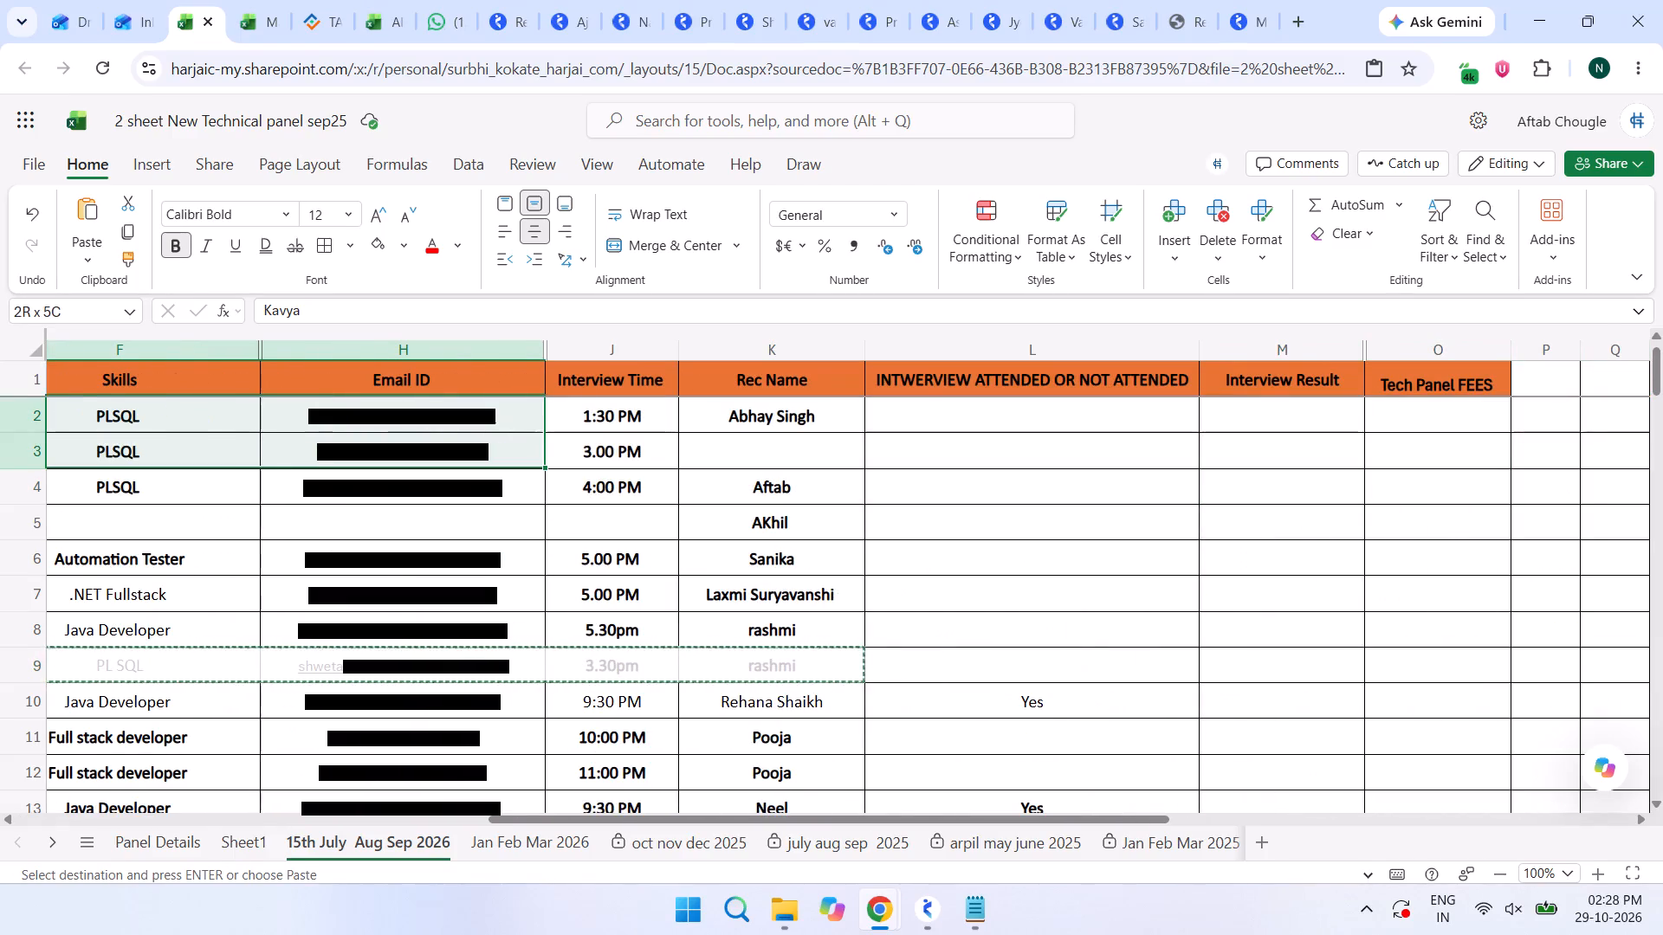
{"action": "left_click_drag", "start_coordinate": [359, 443], "coordinate": [0, 449]}
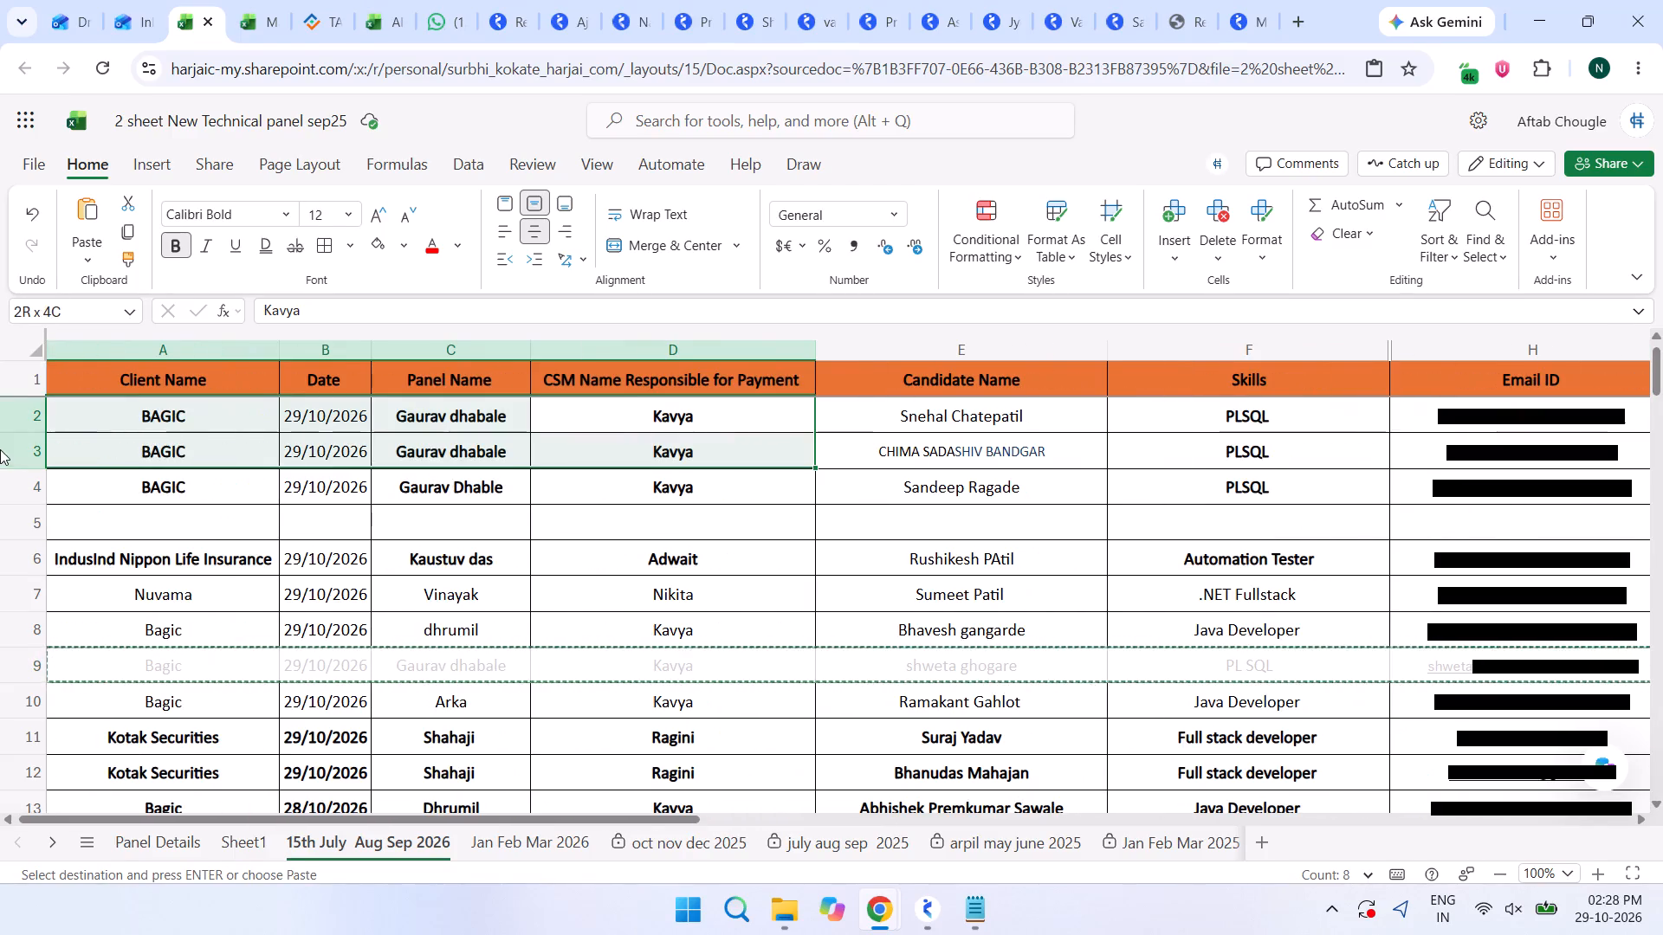
{"action": "left_click_drag", "start_coordinate": [0, 449], "coordinate": [80, 425]}
{"action": "left_click", "coordinate": [33, 496]}
{"action": "right_click", "coordinate": [32, 489]}
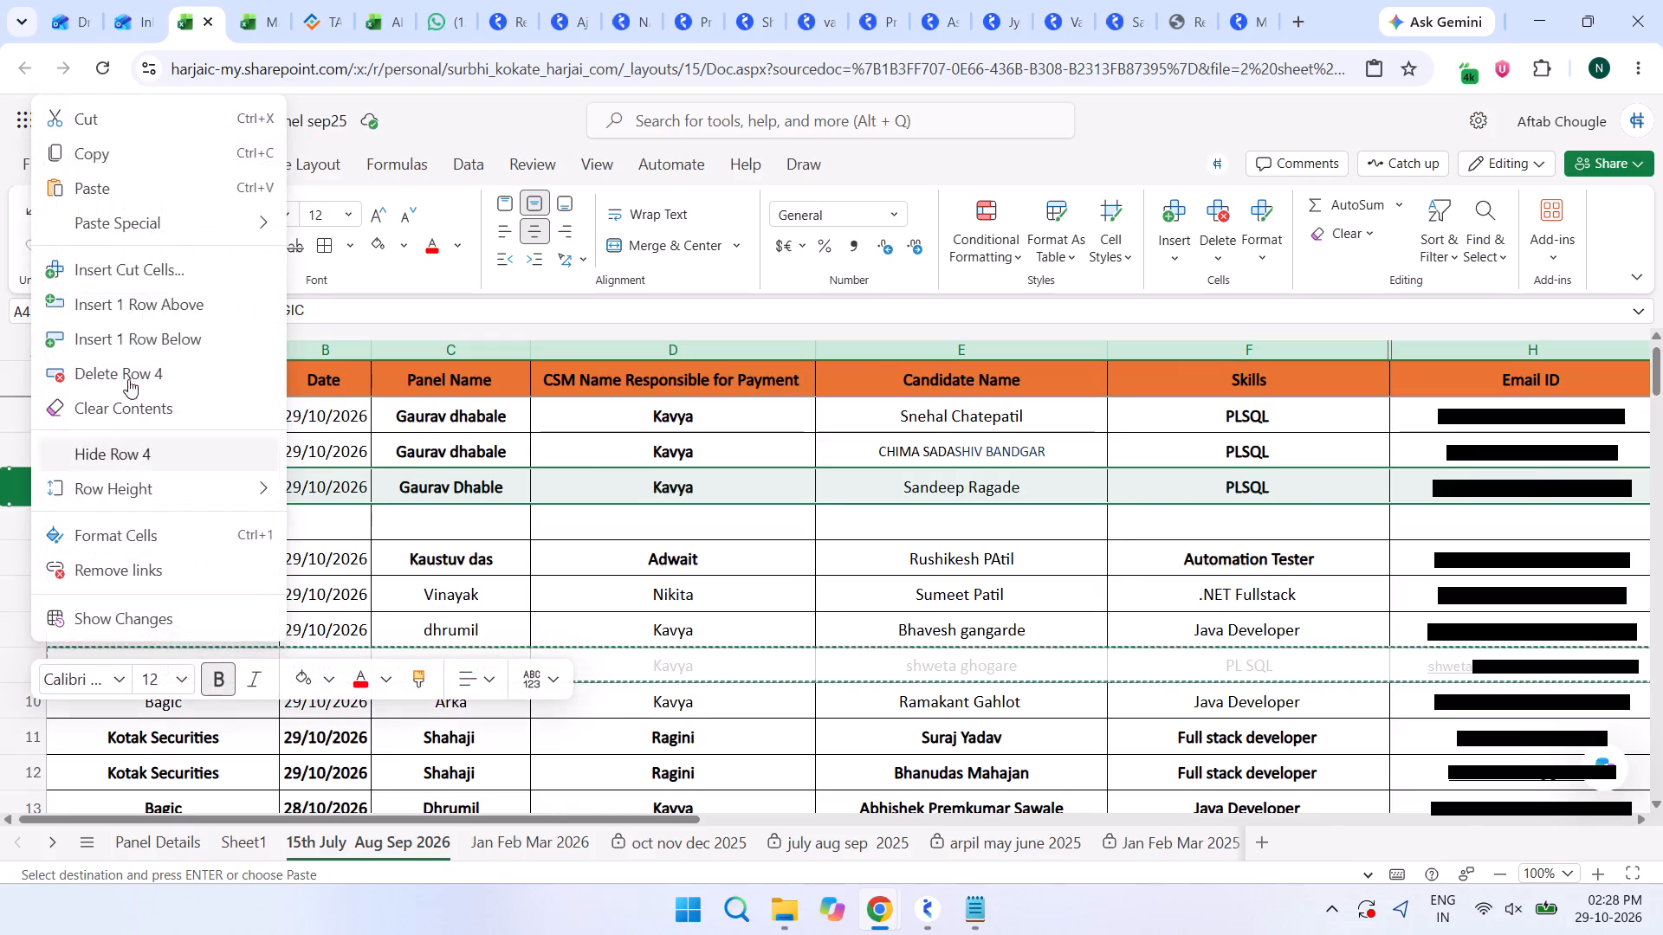
{"action": "left_click", "coordinate": [120, 296]}
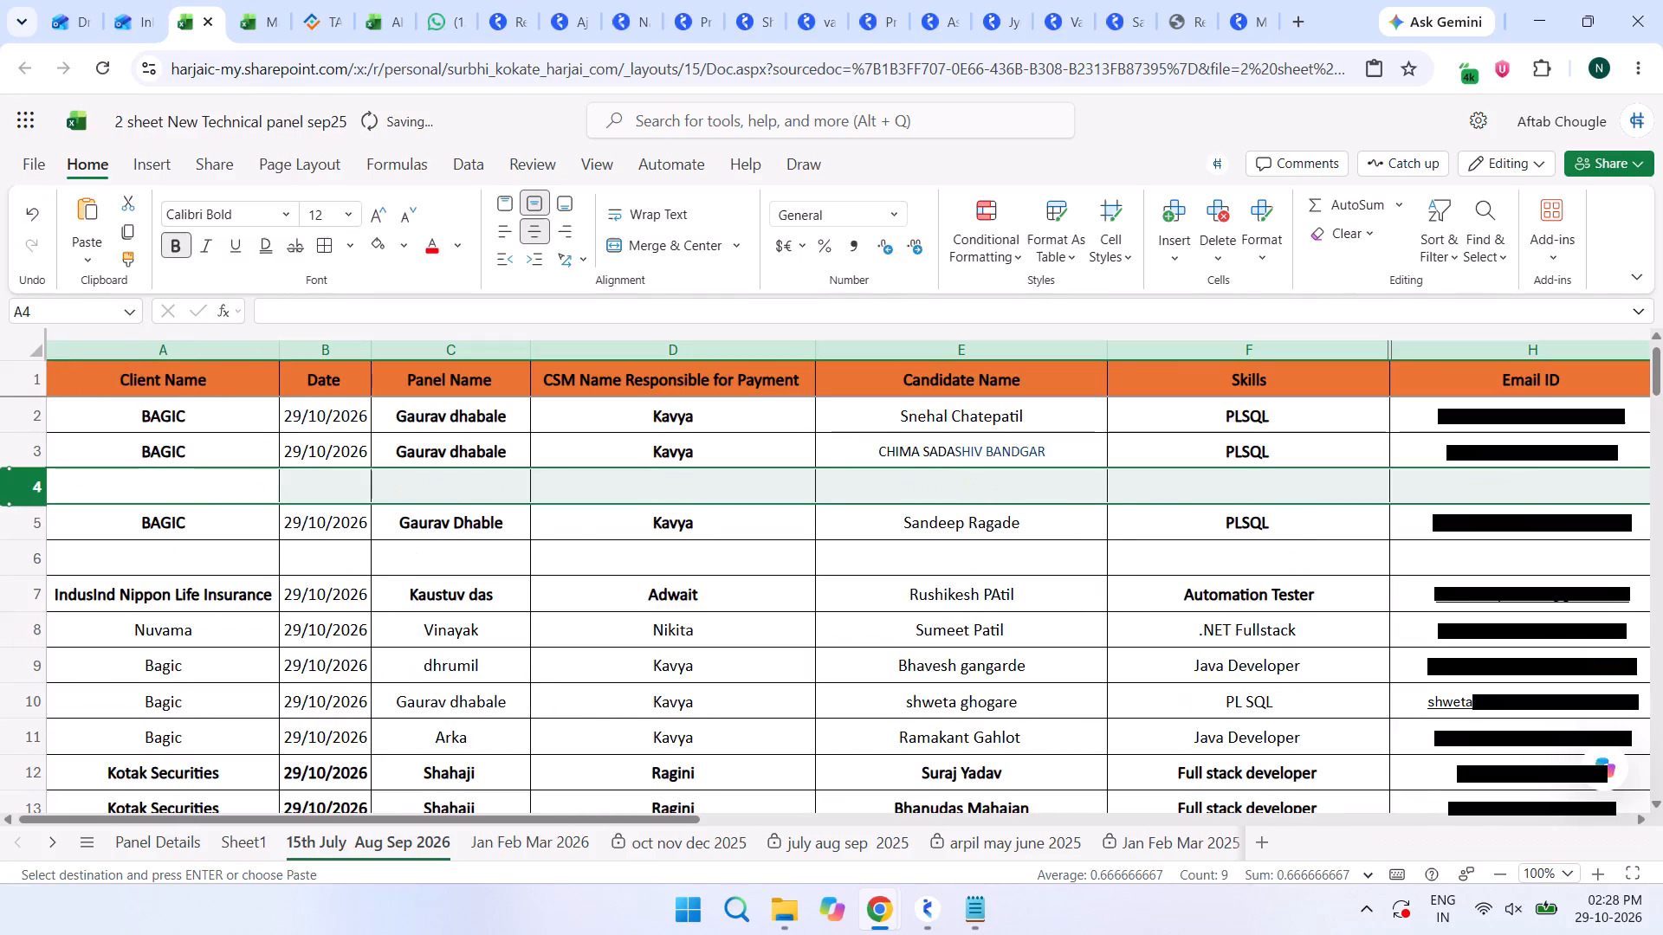
{"action": "key", "text": "ctrl+v"}
{"action": "left_click", "coordinate": [229, 482]}
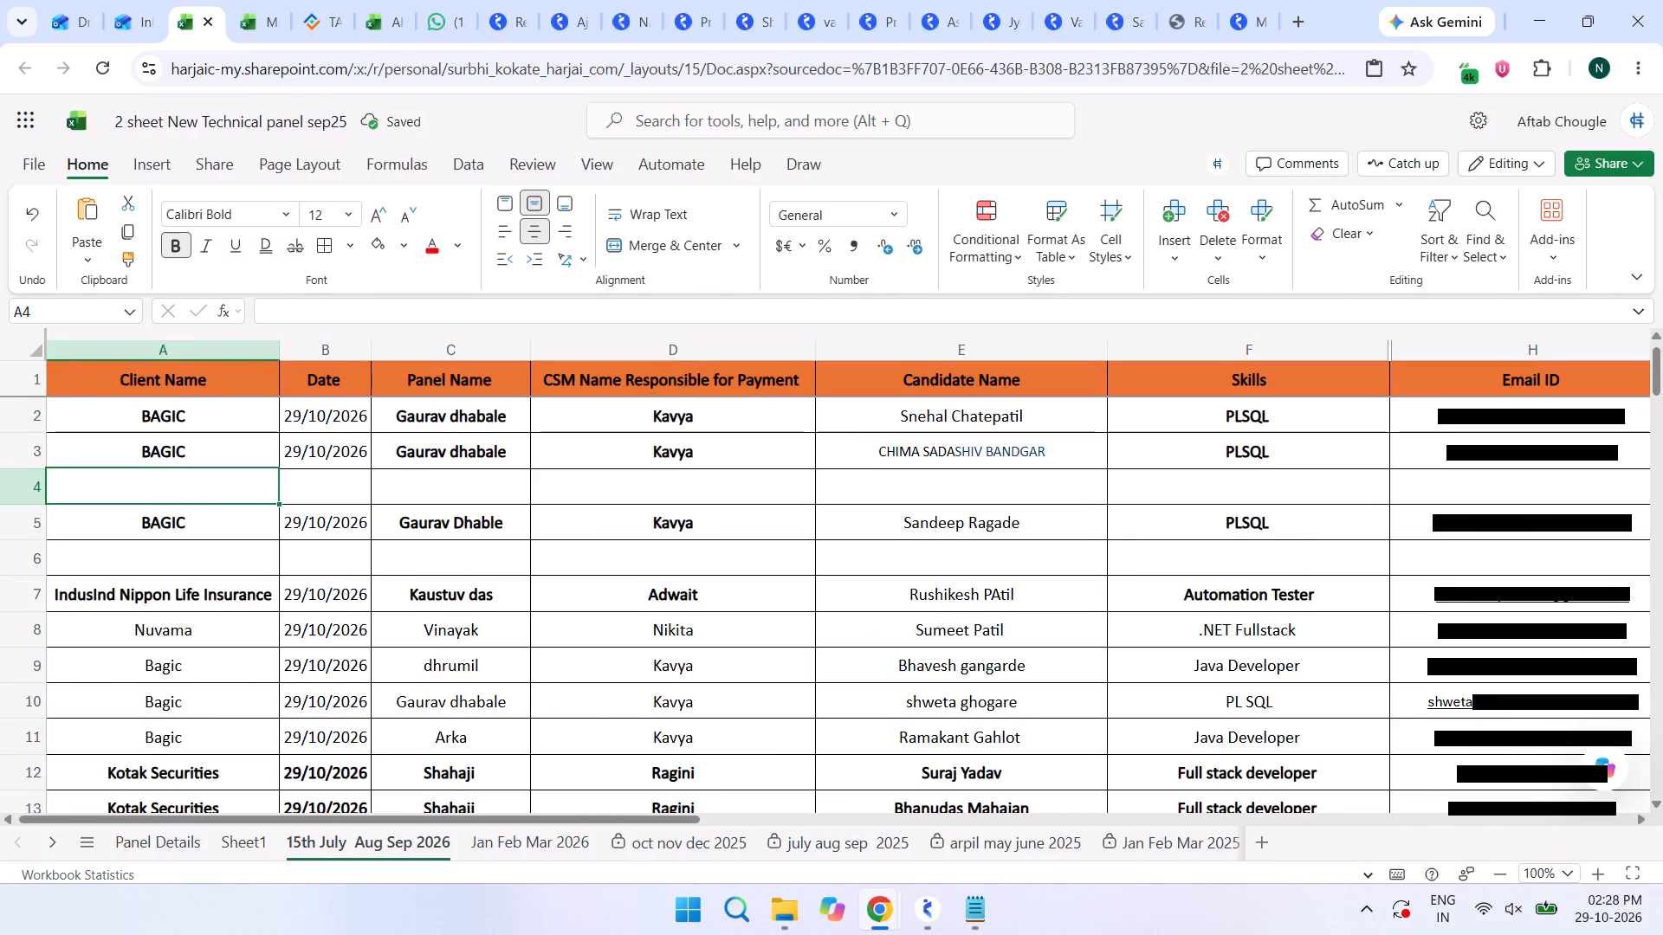
Copy the 3.30pm PL SQL entry in row 10, from Client Name through Interview Time, into blank row 4.
{"action": "scroll", "coordinate": [318, 597], "scroll_direction": "down", "scroll_amount": 1}
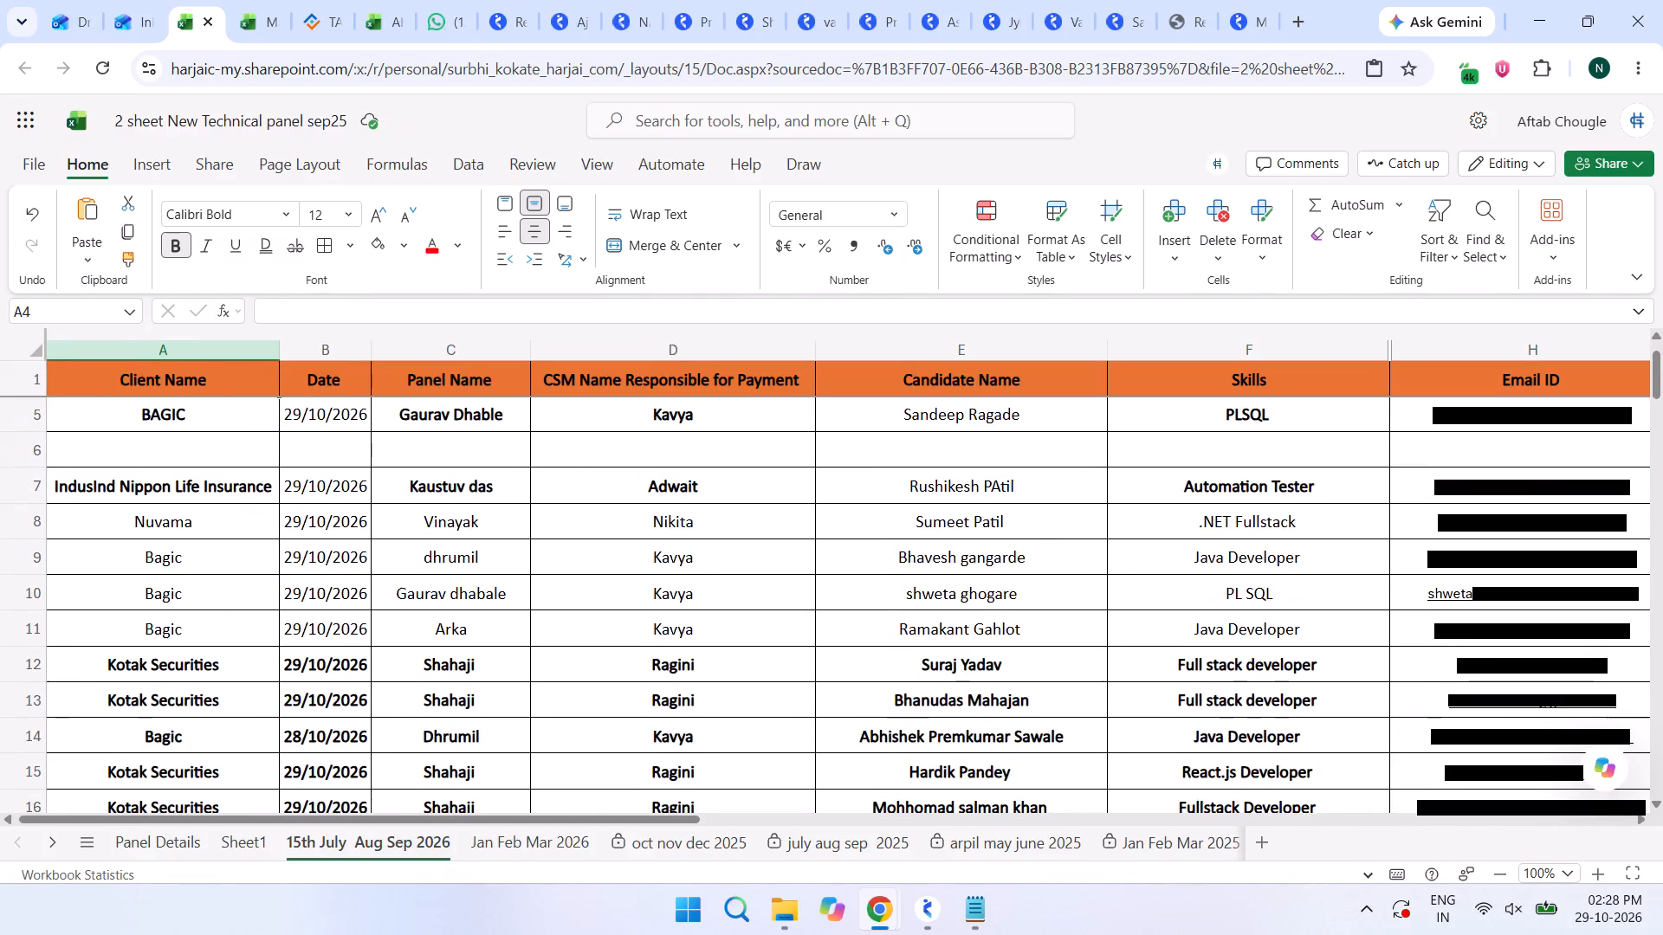
{"action": "scroll", "coordinate": [318, 597], "scroll_direction": "up", "scroll_amount": 1}
{"action": "left_click_drag", "start_coordinate": [249, 635], "coordinate": [673, 708]}
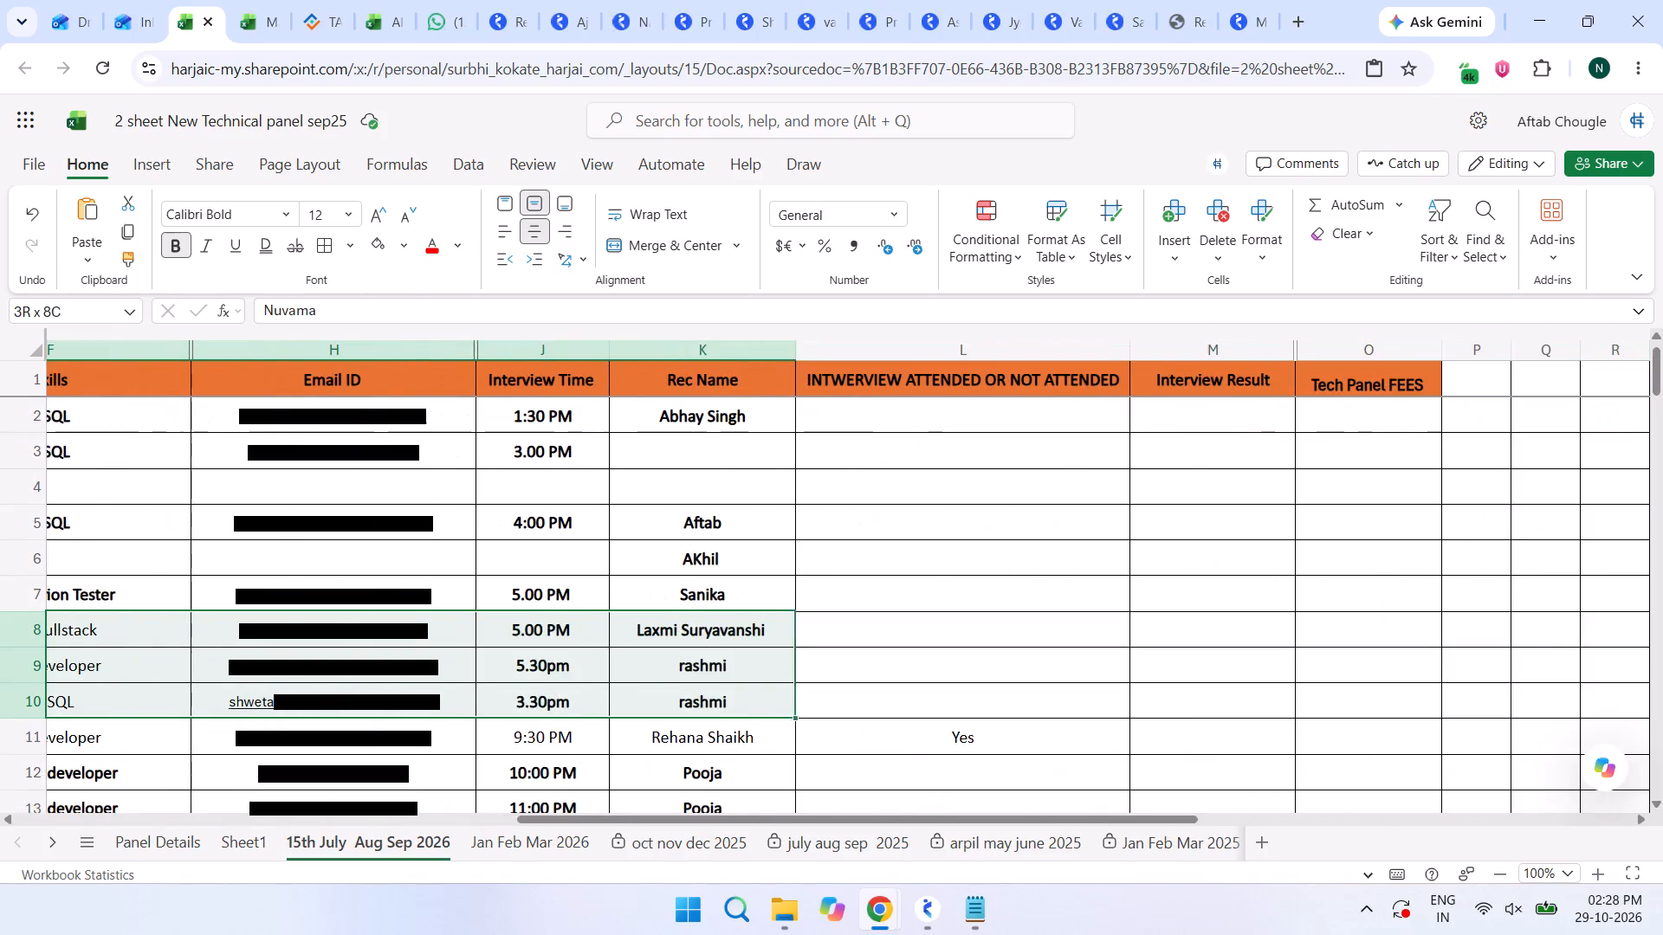
{"action": "left_click_drag", "start_coordinate": [673, 708], "coordinate": [117, 680]}
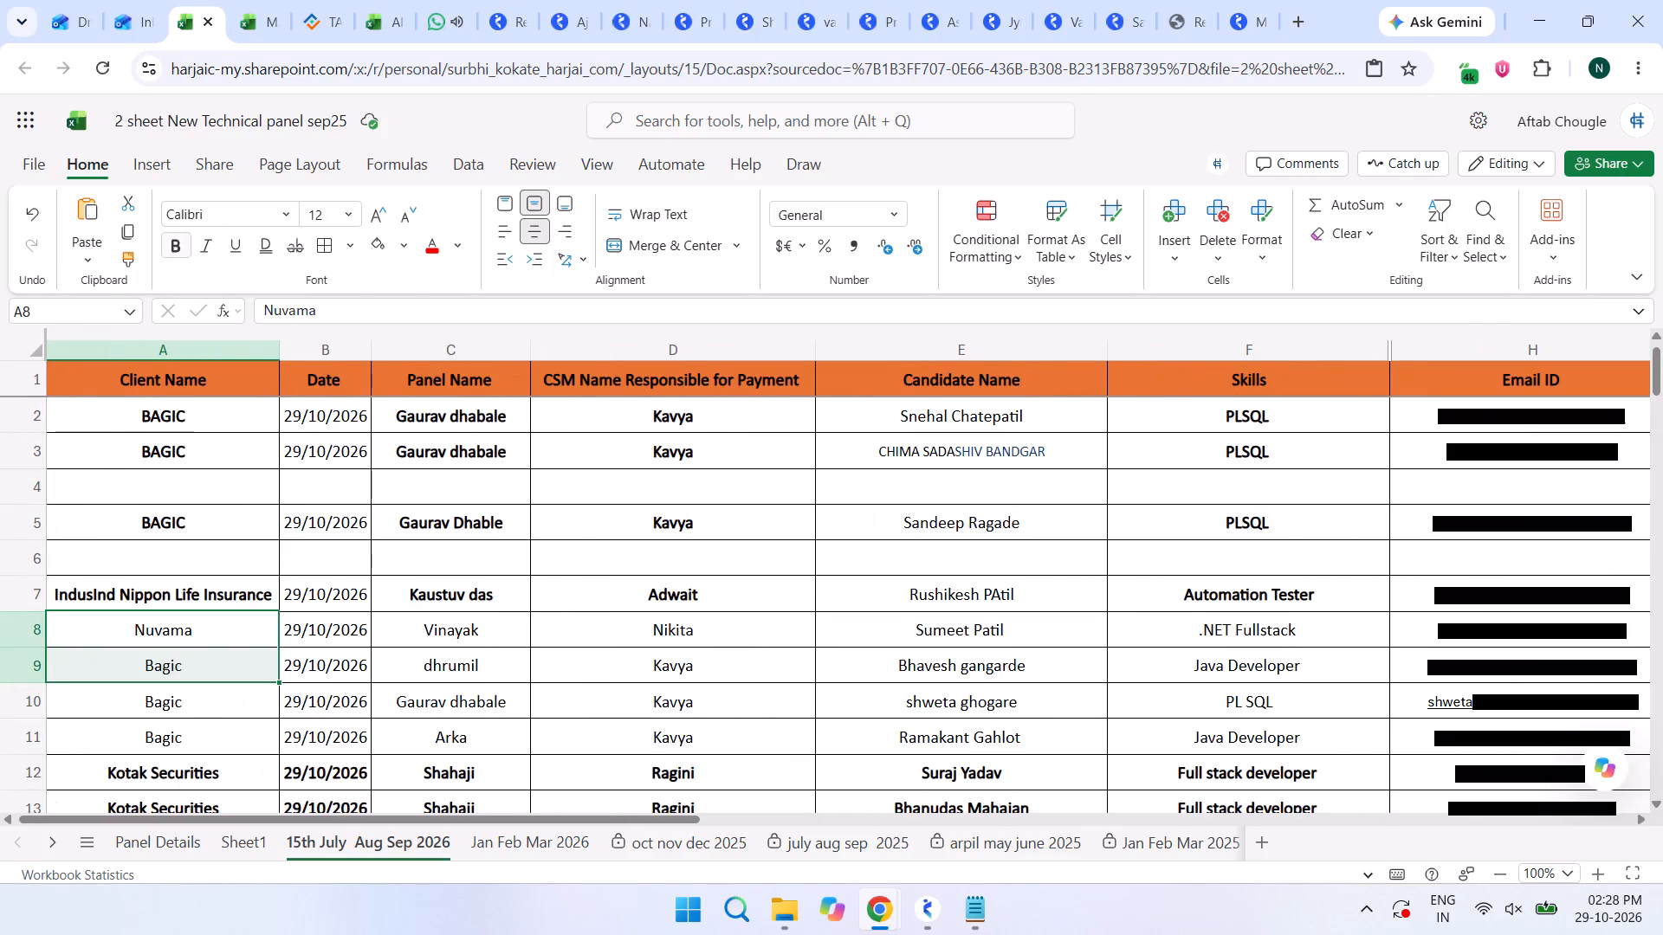
{"action": "left_click_drag", "start_coordinate": [132, 704], "coordinate": [1613, 706]}
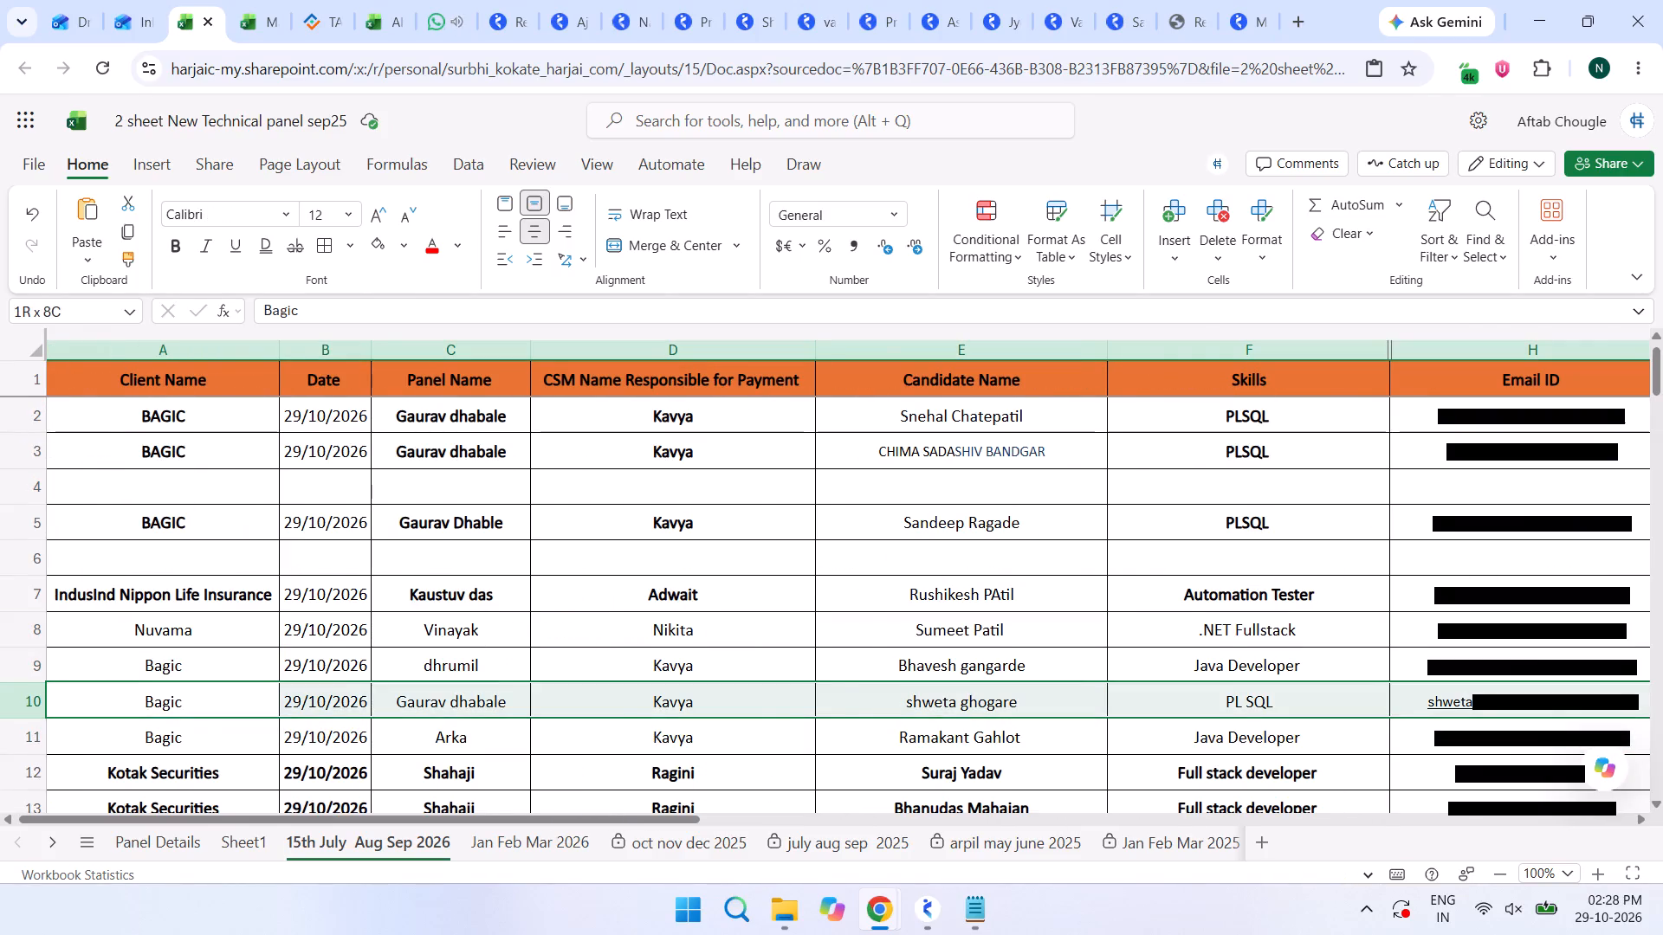
{"action": "left_click_drag", "start_coordinate": [1613, 706], "coordinate": [921, 708]}
{"action": "key", "text": "ctrl+c"}
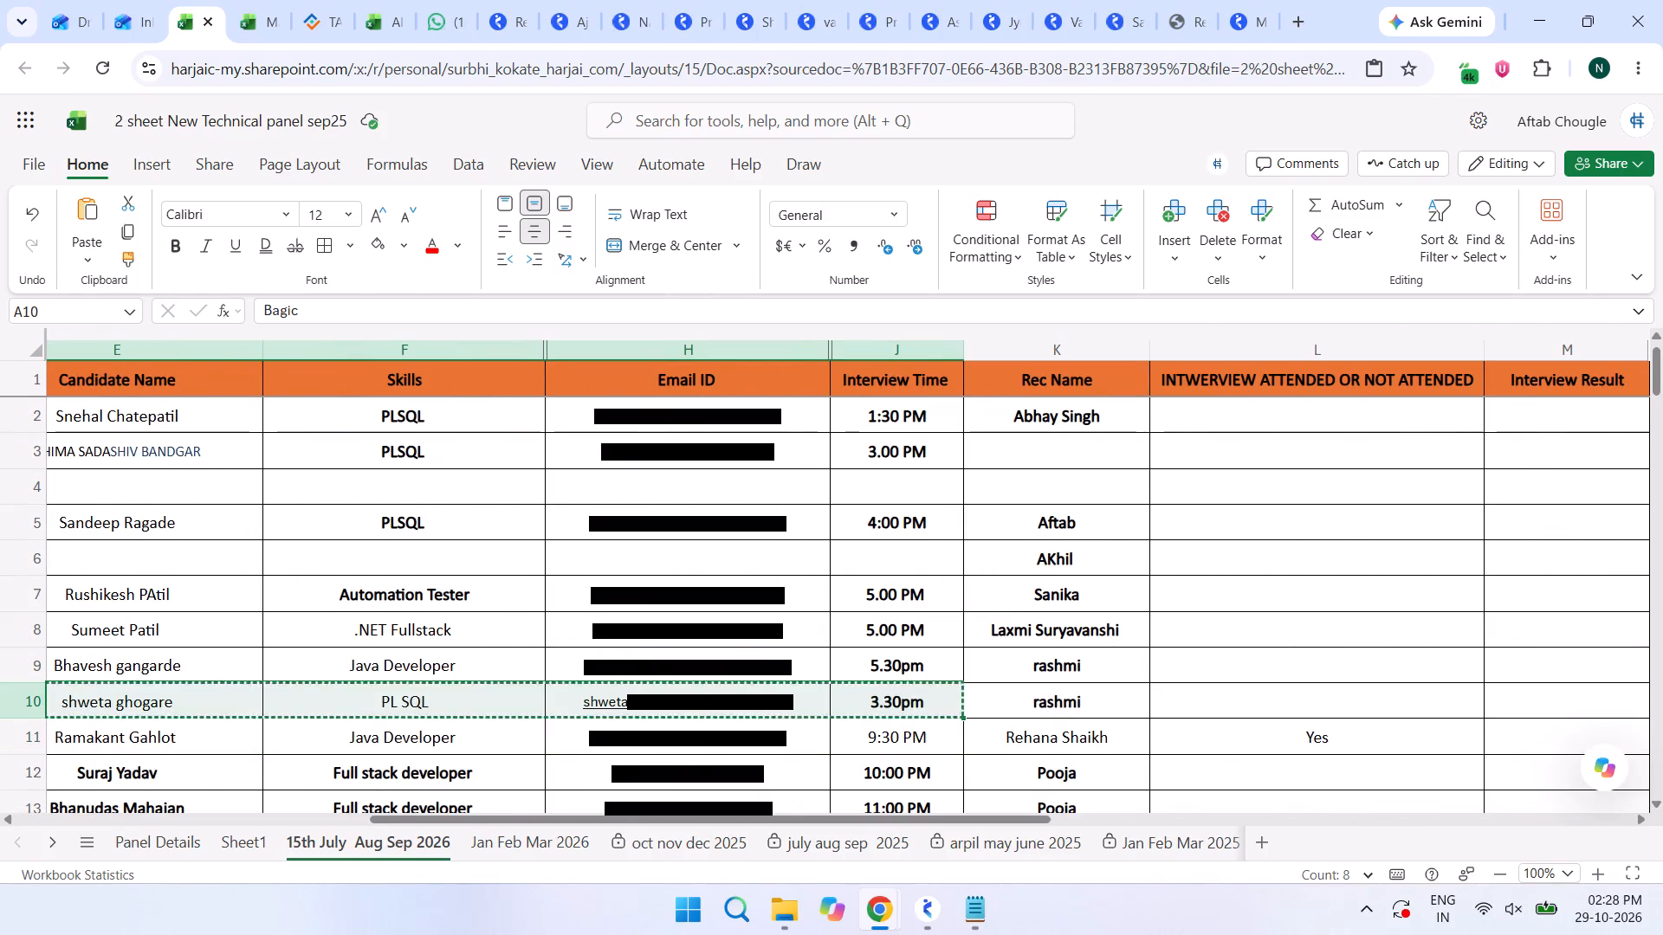
{"action": "left_click_drag", "start_coordinate": [898, 609], "coordinate": [0, 535]}
{"action": "left_click", "coordinate": [165, 495]}
{"action": "key", "text": "ctrl+v"}
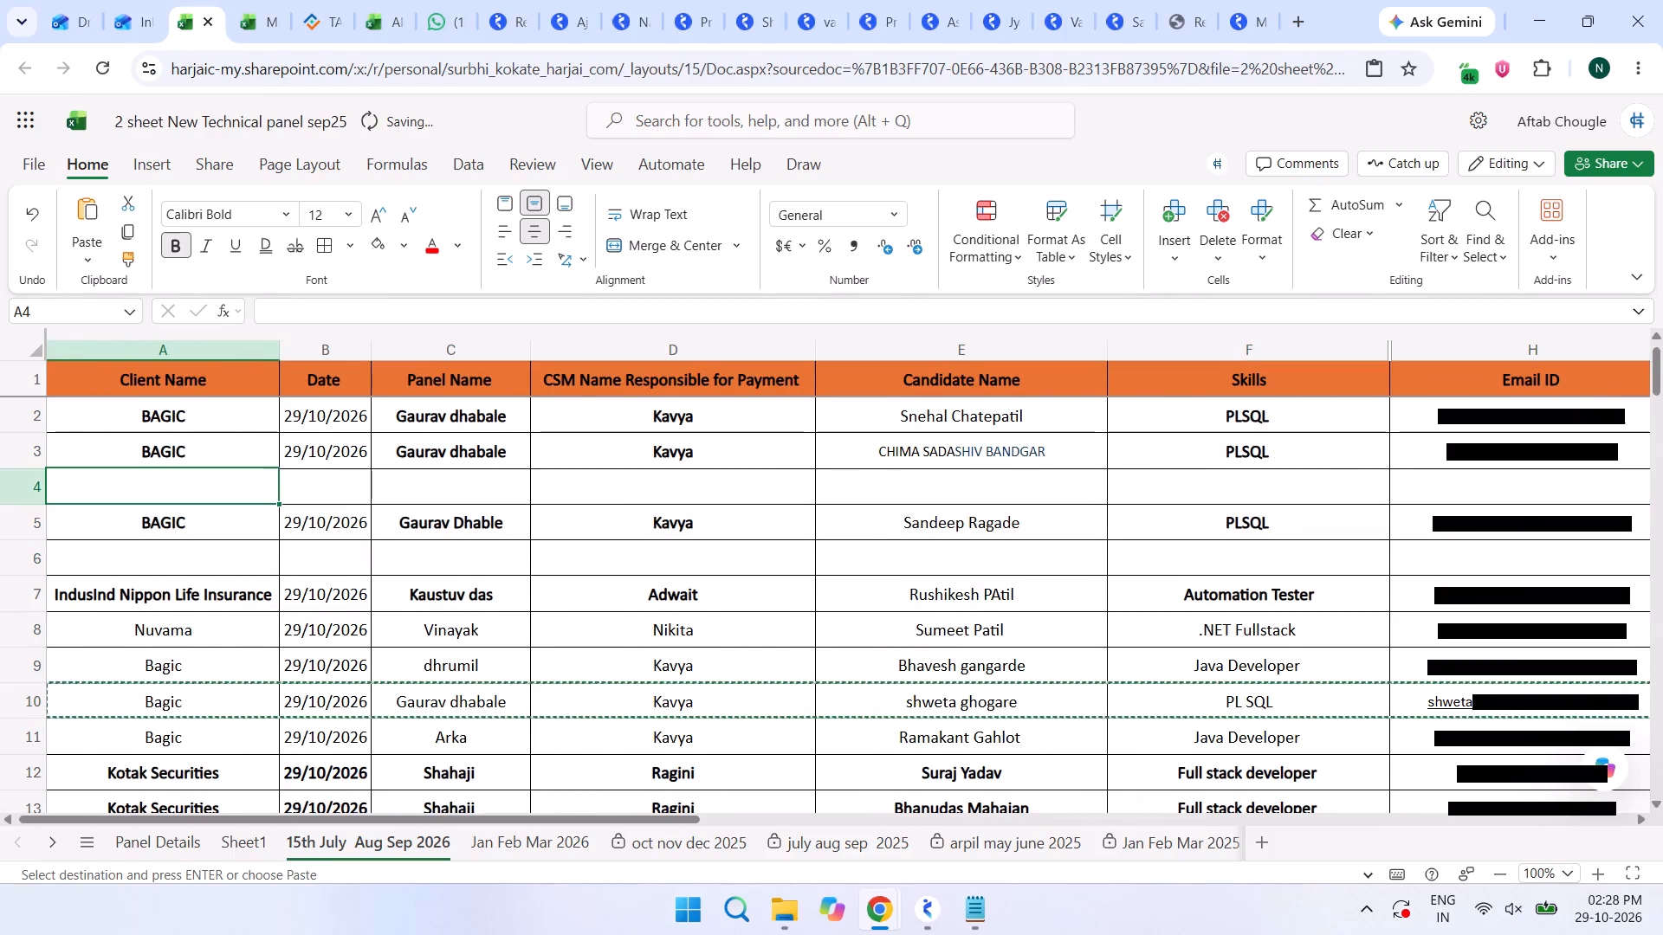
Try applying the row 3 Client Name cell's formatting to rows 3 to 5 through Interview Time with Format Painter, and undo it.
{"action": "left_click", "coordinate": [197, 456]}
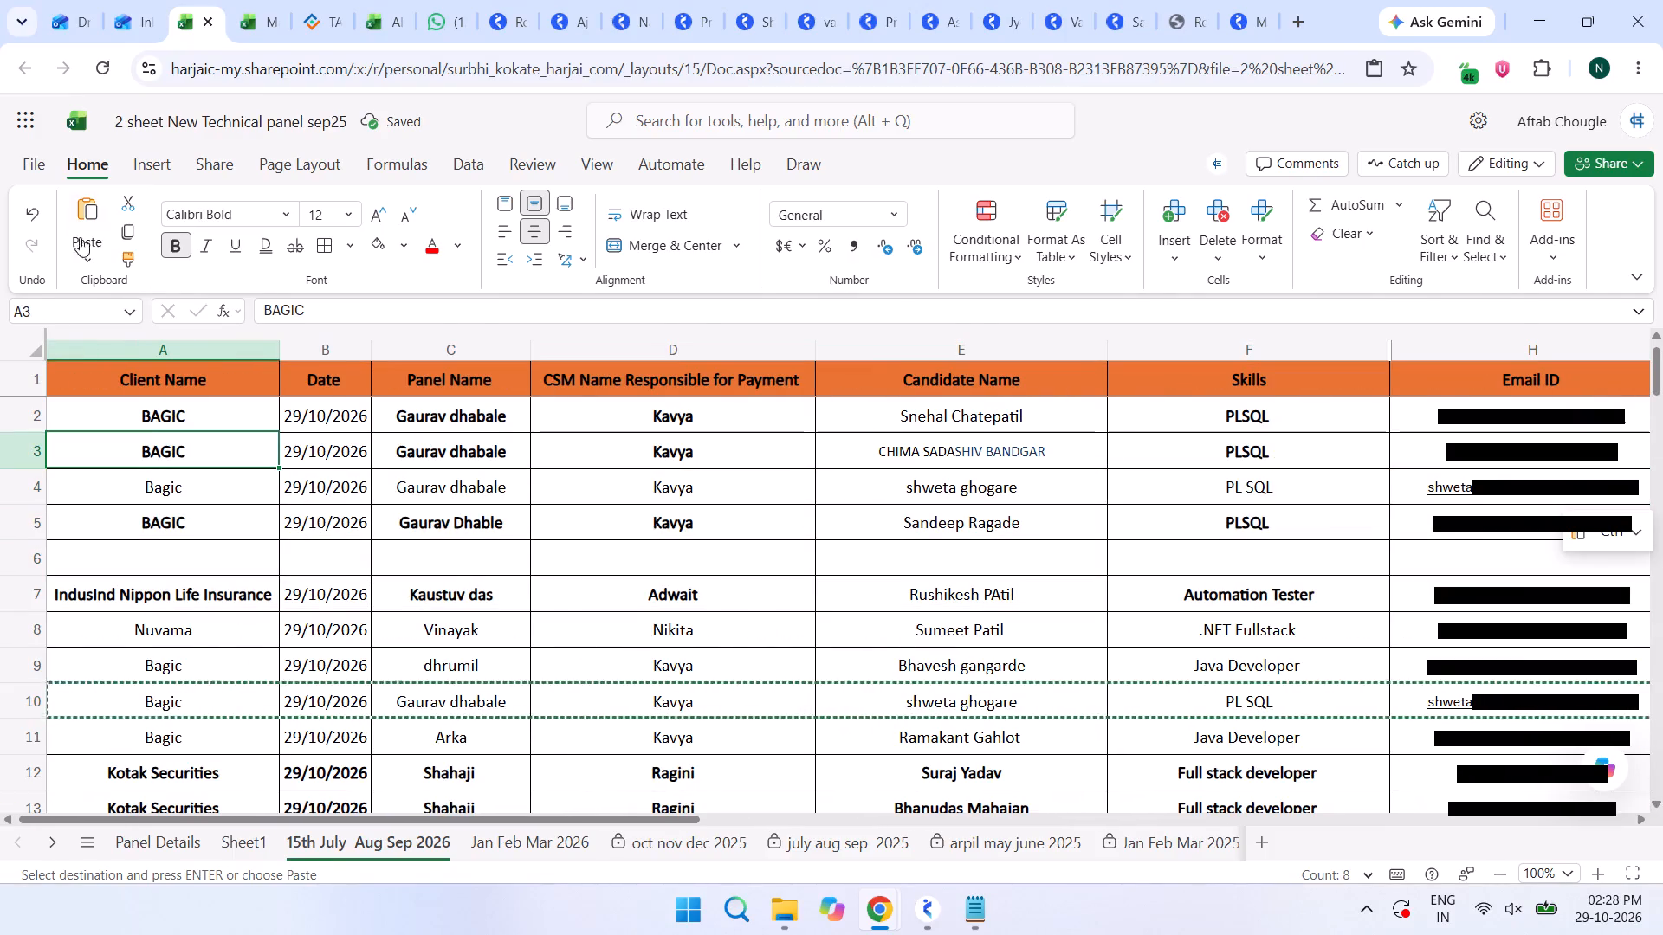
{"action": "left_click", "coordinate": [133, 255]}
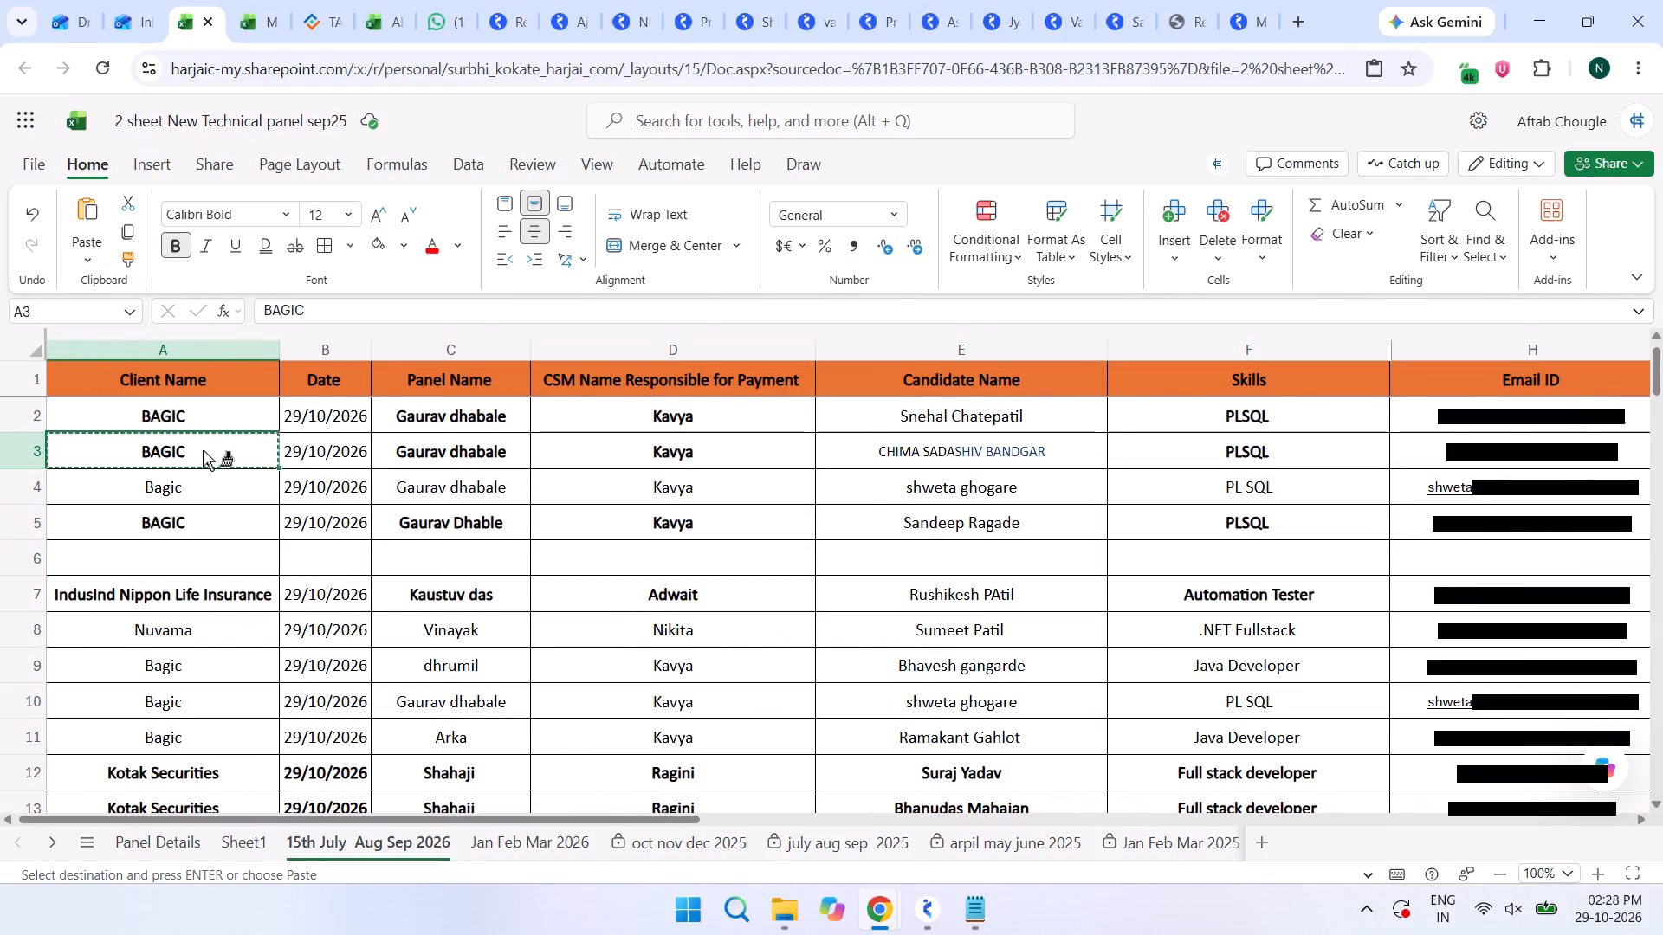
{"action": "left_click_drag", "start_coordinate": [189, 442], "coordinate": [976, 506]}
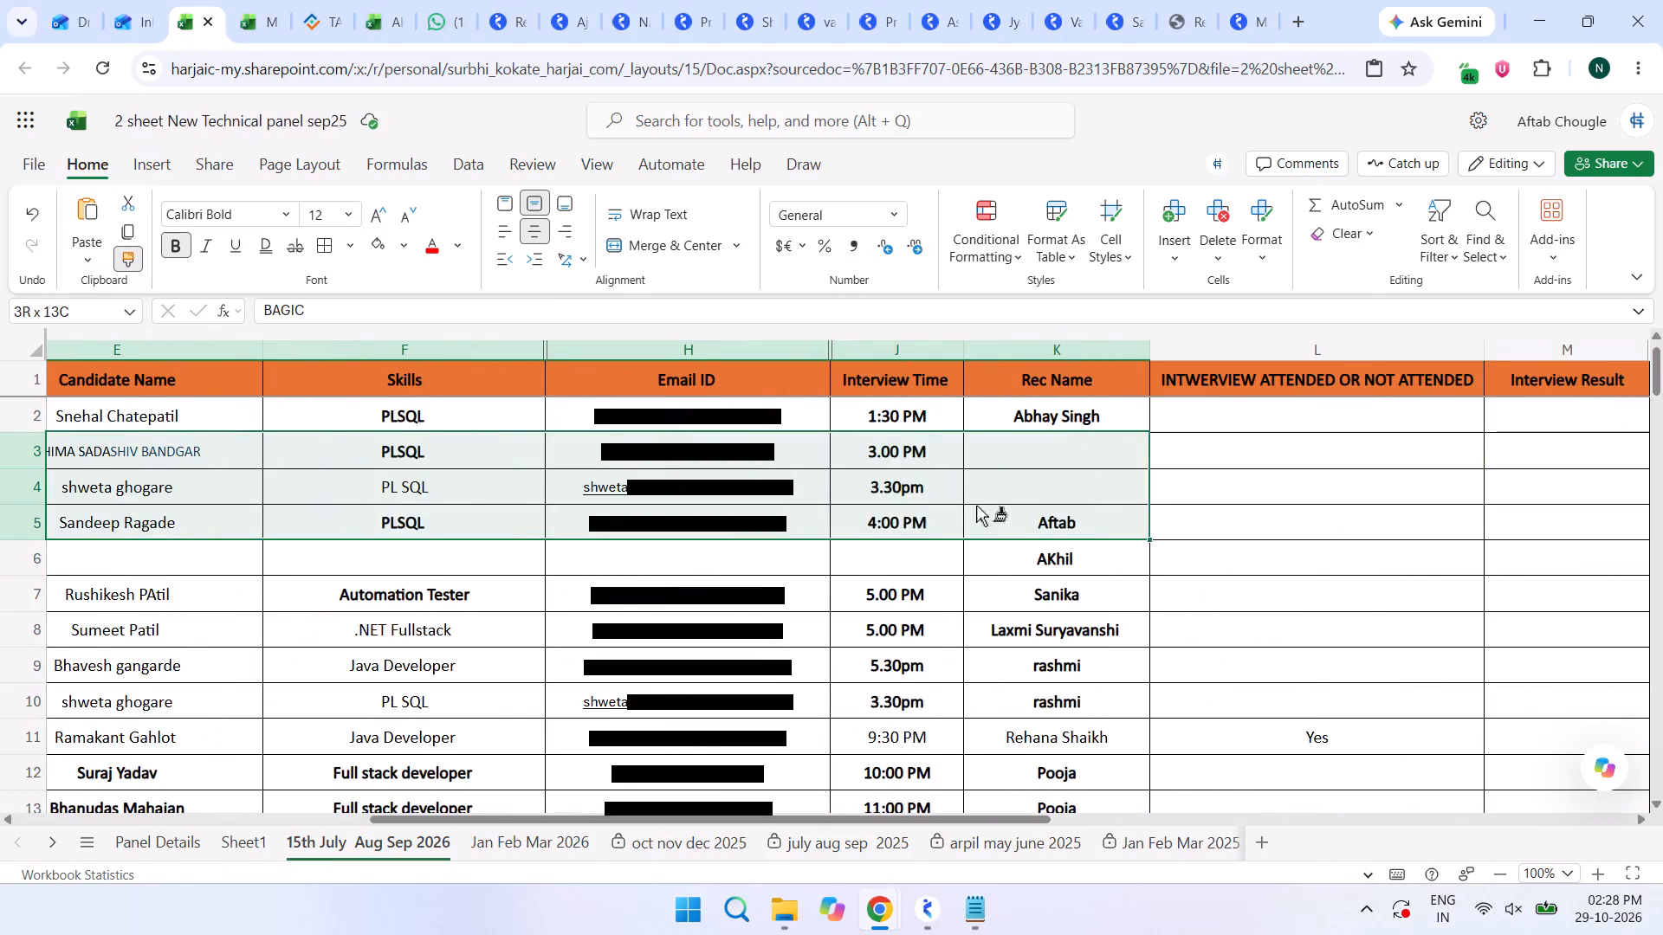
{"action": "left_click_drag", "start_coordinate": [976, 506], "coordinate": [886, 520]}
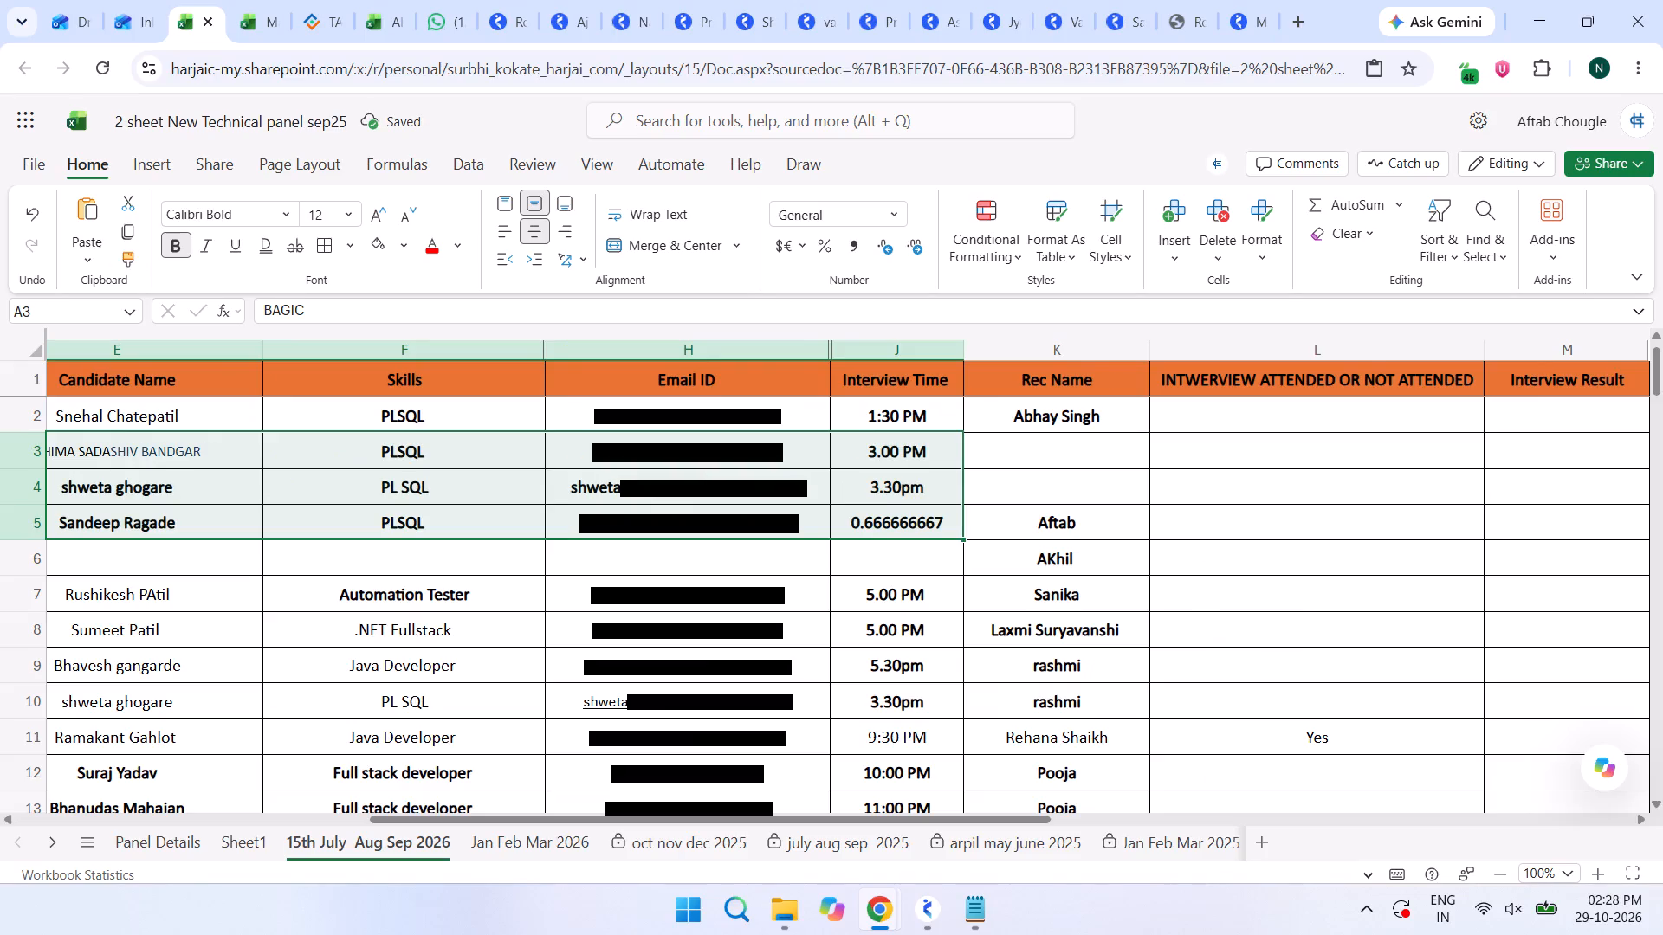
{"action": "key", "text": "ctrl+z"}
Apply the row 3 Client Name cell's formatting to the Client Name cells in rows 3 to 5 with Format Painter.
{"action": "left_click_drag", "start_coordinate": [850, 484], "coordinate": [0, 478]}
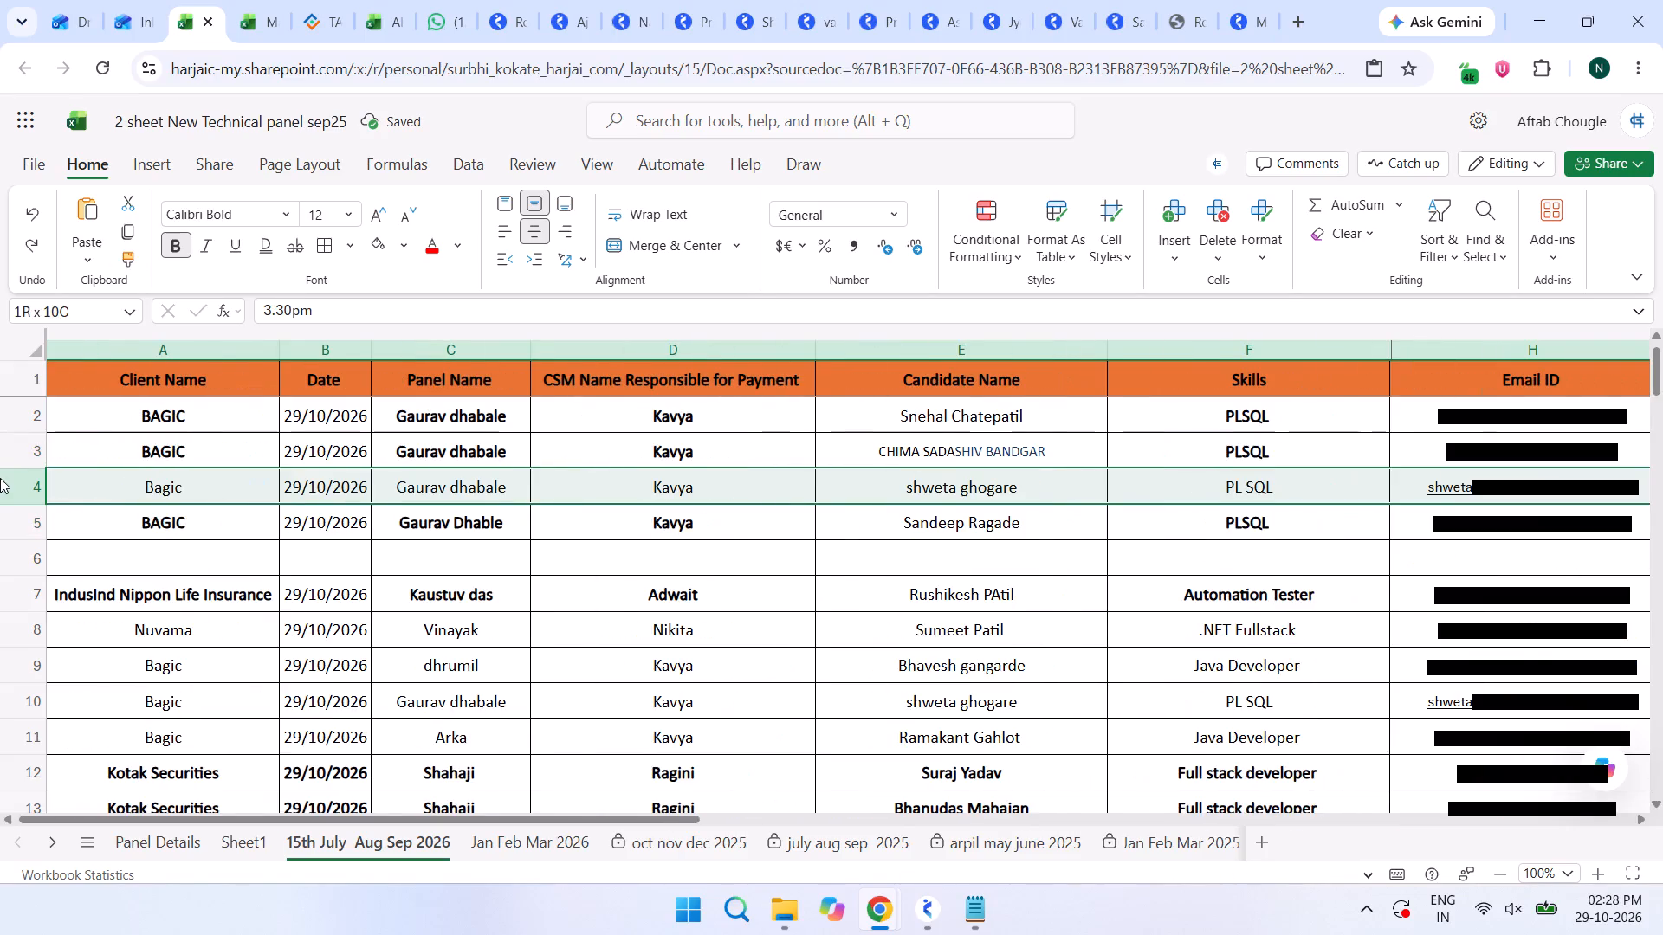
{"action": "left_click_drag", "start_coordinate": [0, 478], "coordinate": [157, 478]}
{"action": "left_click", "coordinate": [171, 452]}
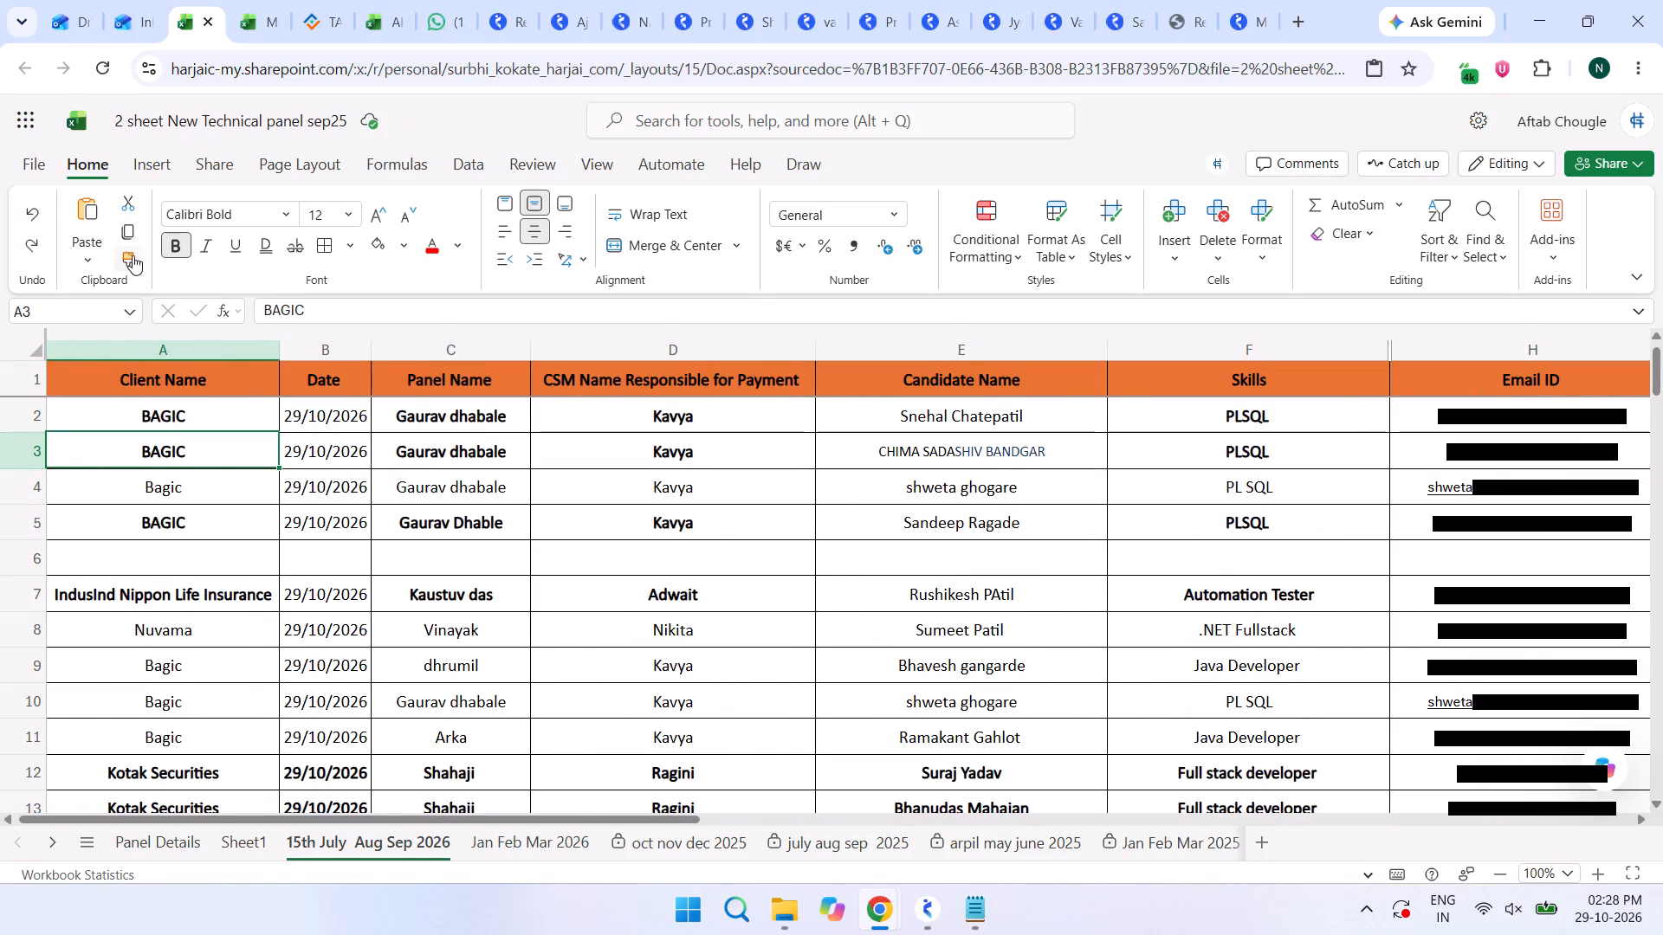
{"action": "left_click", "coordinate": [132, 255]}
{"action": "left_click_drag", "start_coordinate": [199, 442], "coordinate": [204, 517]}
Apply the row 3 Panel Name cell's formatting to the Panel Name cells in rows 3 to 5 with Format Painter.
{"action": "left_click", "coordinate": [430, 446]}
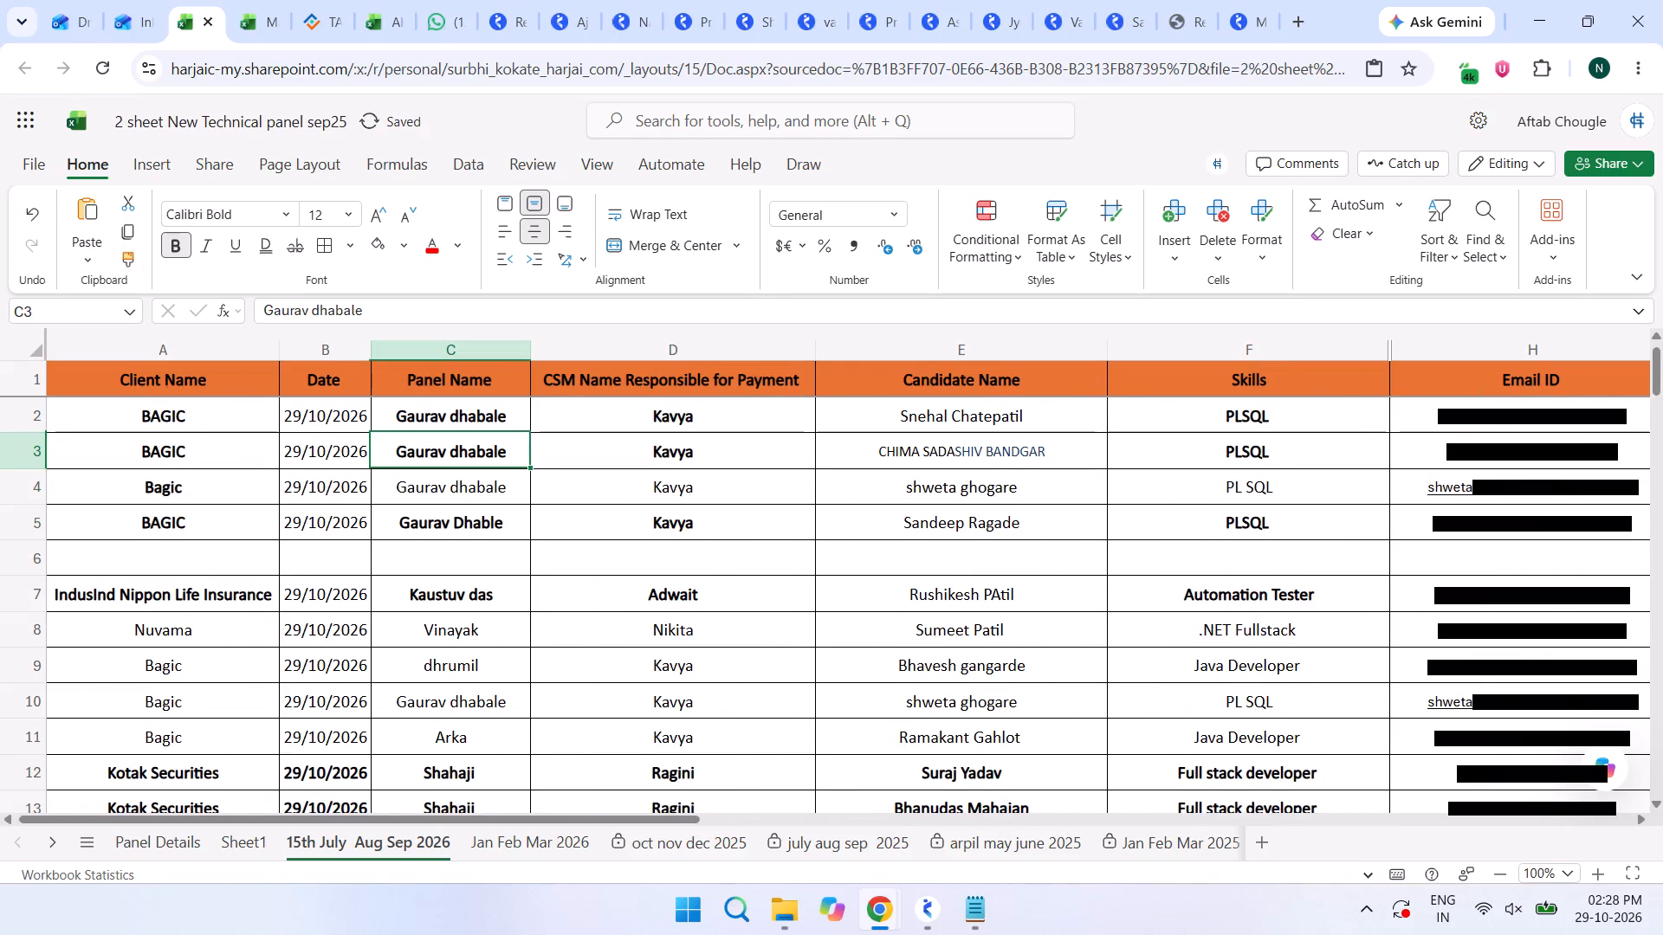
{"action": "left_click", "coordinate": [128, 255]}
{"action": "left_click_drag", "start_coordinate": [454, 455], "coordinate": [460, 513]}
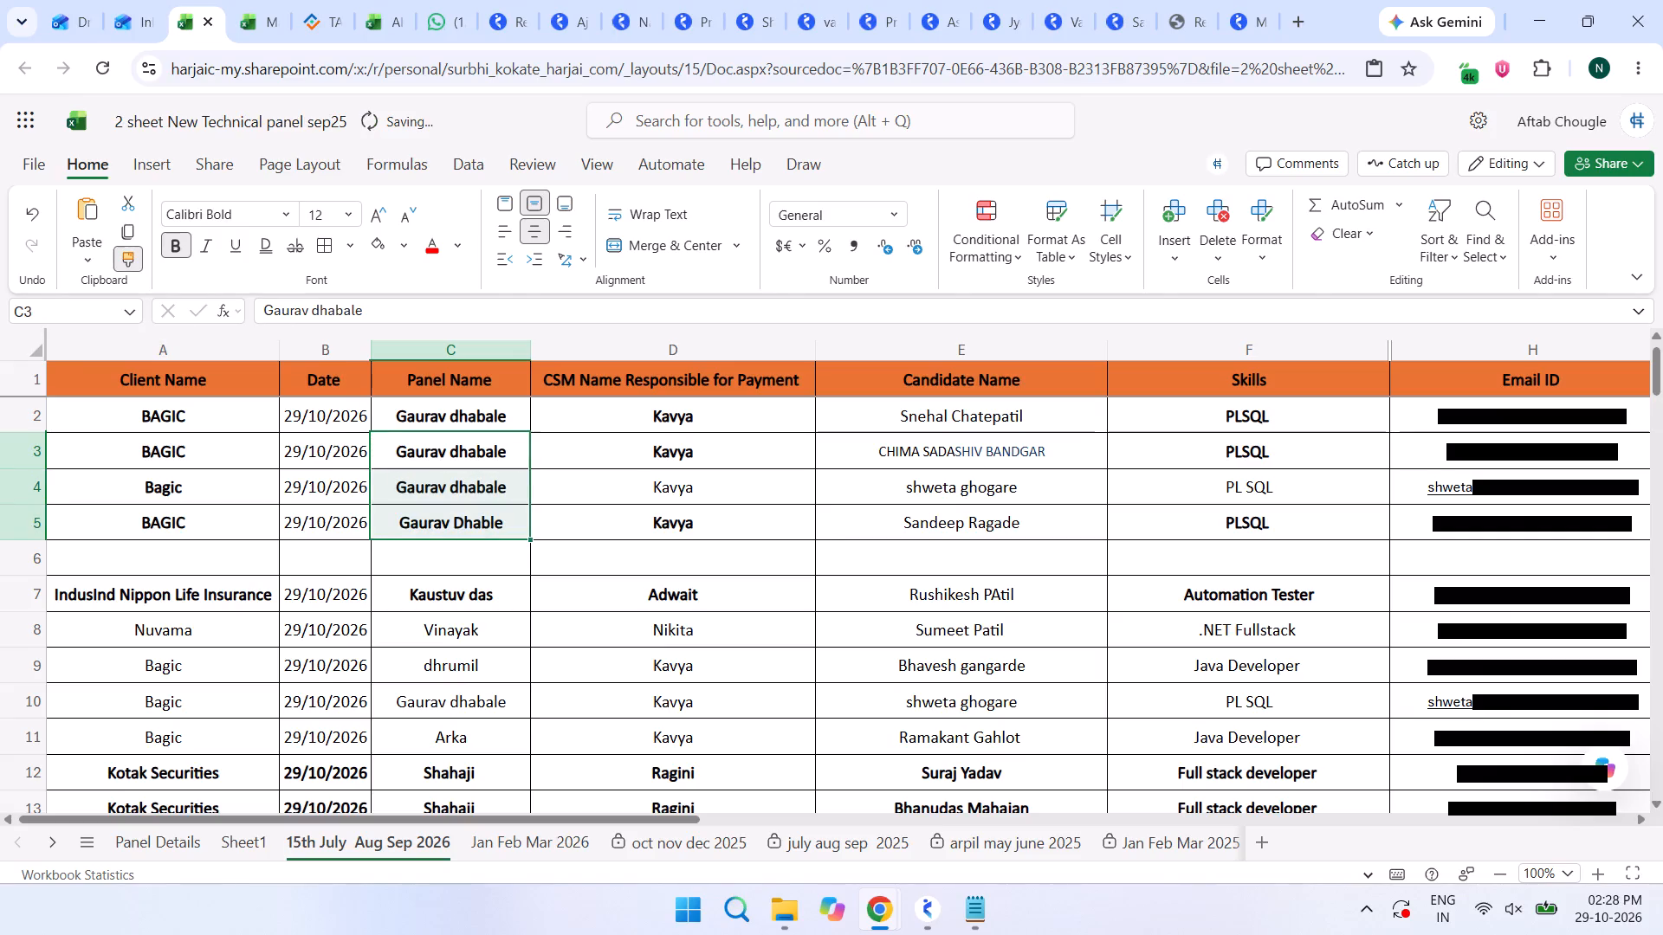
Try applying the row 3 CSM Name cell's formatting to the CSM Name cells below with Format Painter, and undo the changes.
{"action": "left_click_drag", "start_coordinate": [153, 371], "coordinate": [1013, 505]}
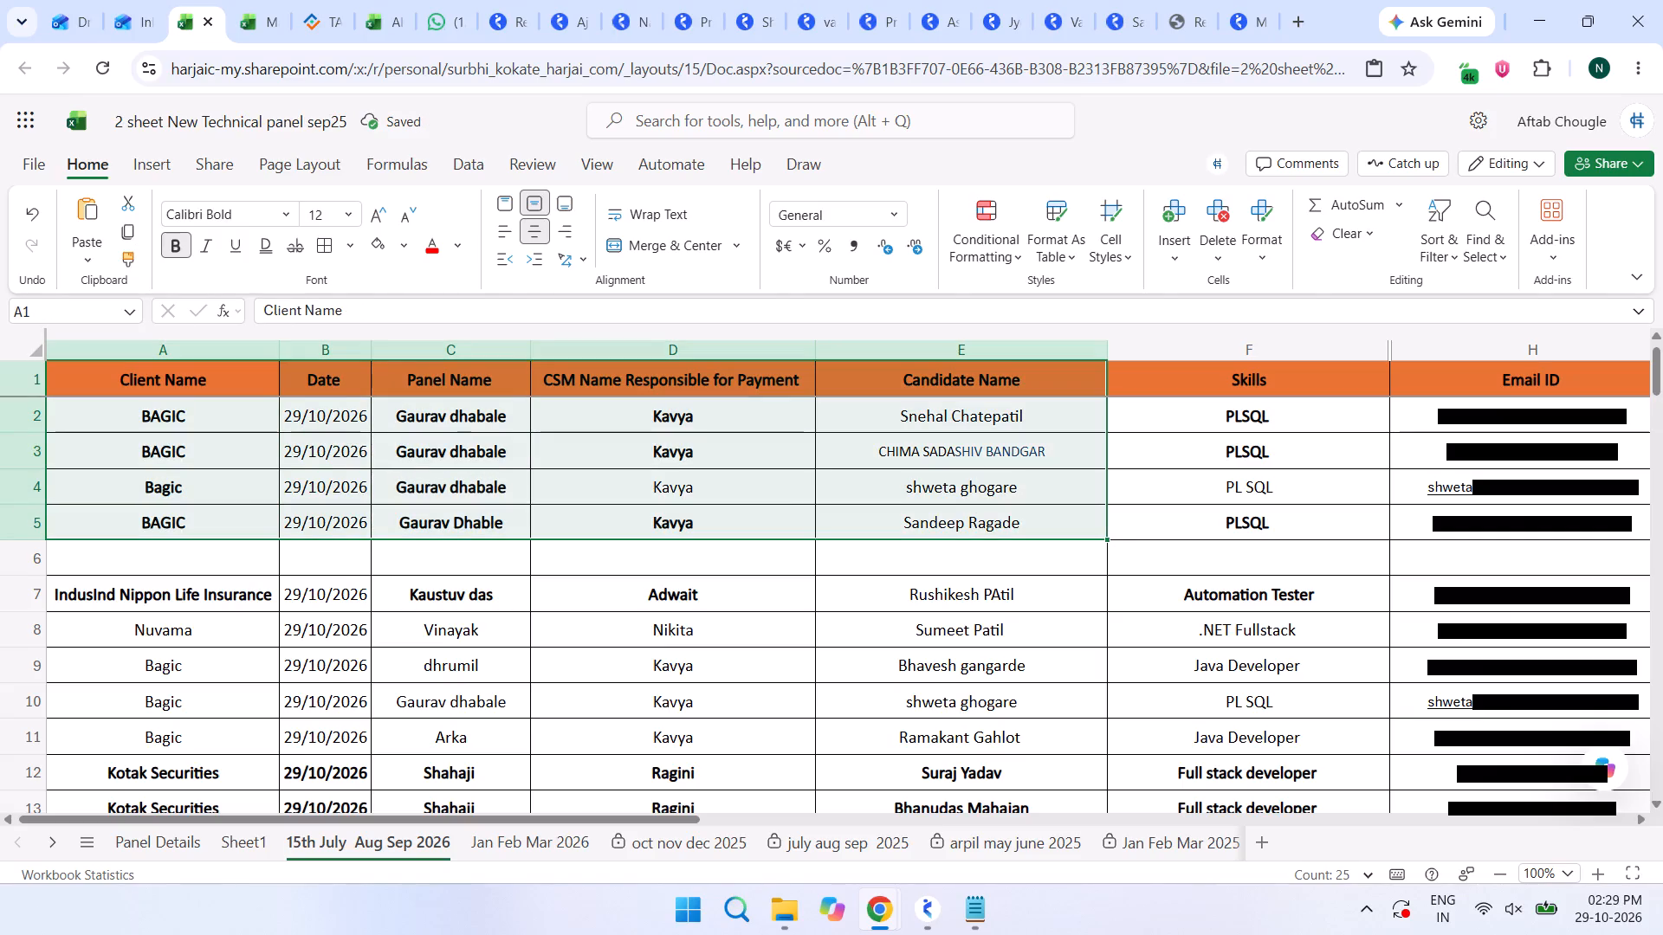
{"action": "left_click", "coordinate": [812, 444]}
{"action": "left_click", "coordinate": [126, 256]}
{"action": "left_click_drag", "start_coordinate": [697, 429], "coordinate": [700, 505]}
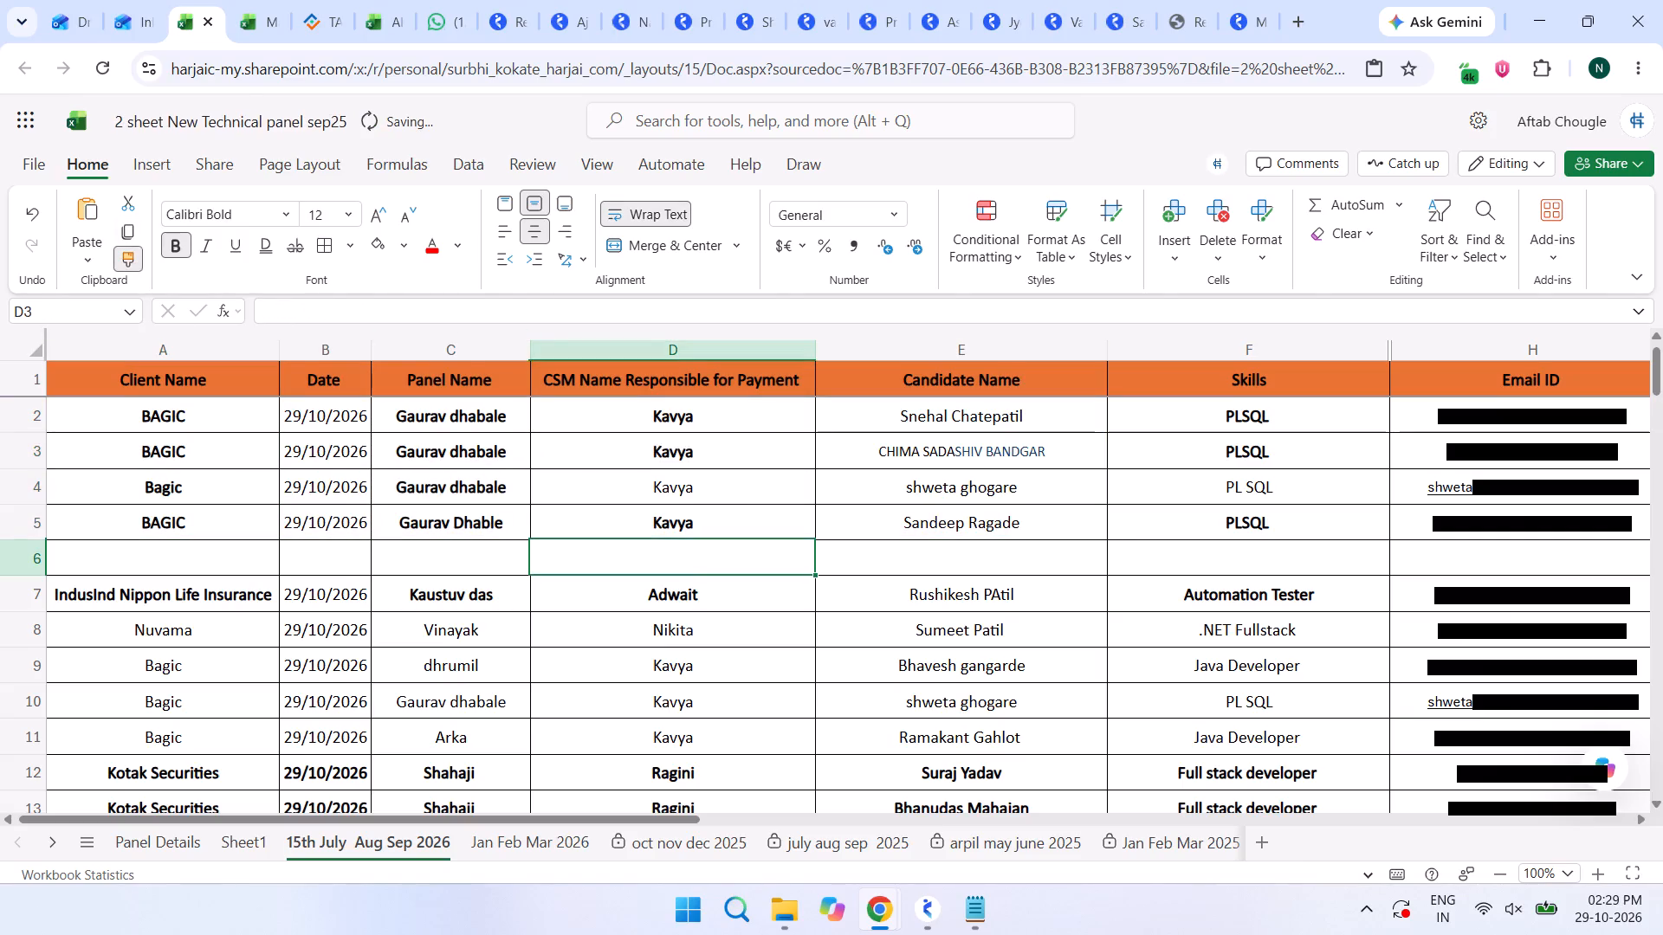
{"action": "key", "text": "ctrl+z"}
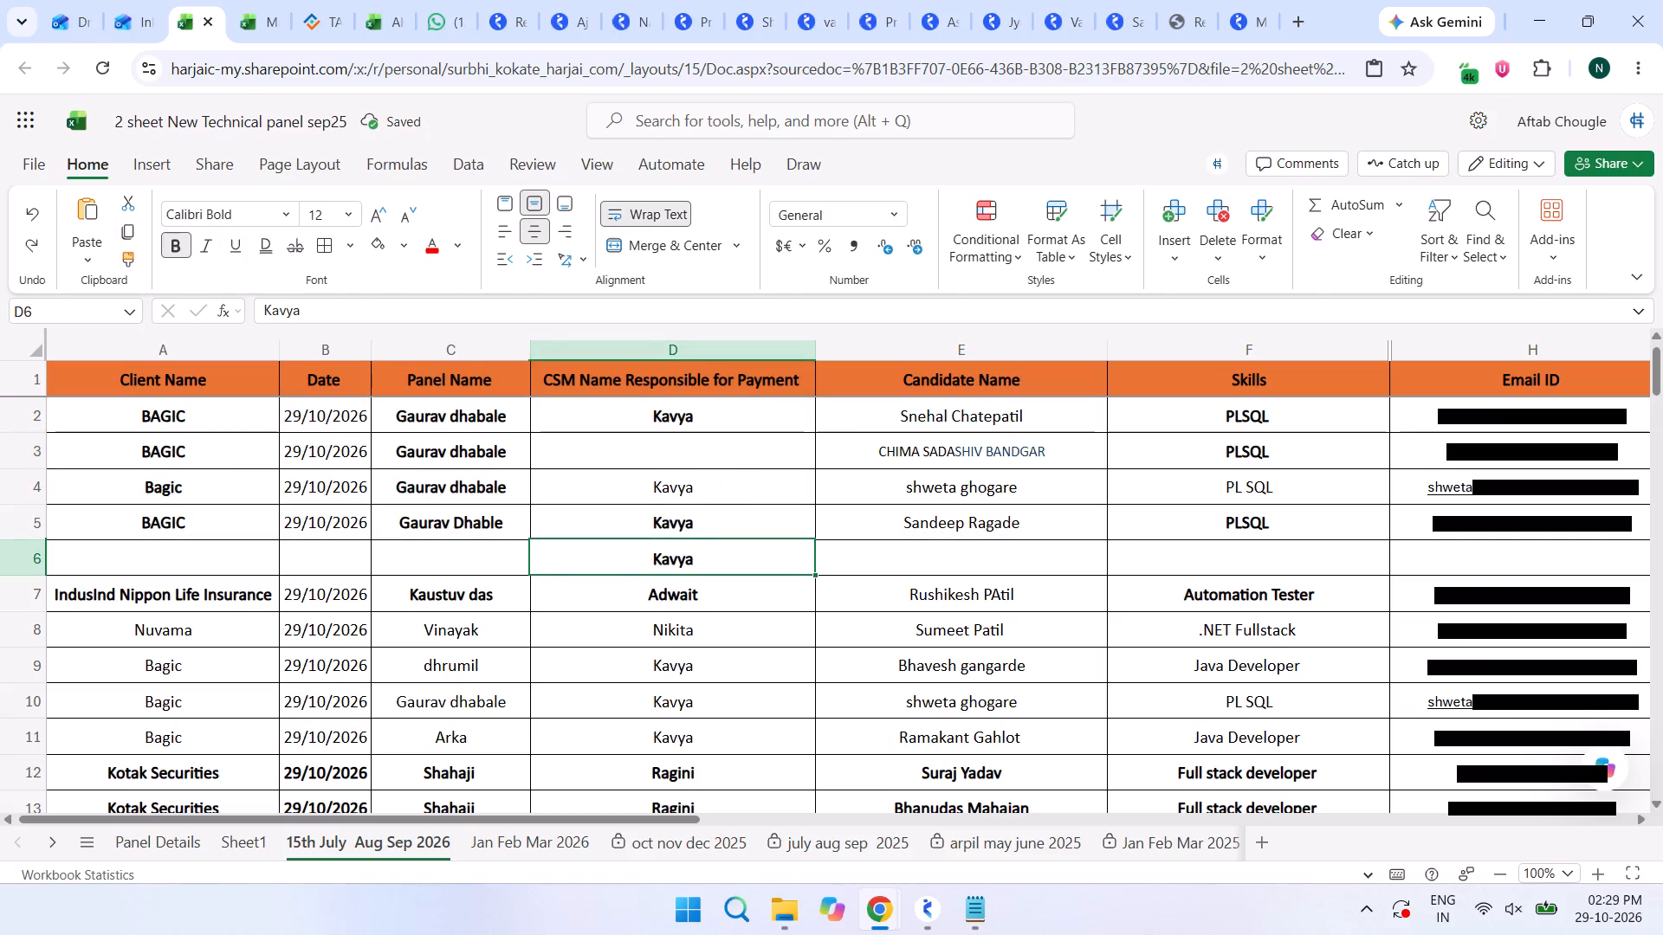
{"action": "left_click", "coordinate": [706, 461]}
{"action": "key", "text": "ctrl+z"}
Apply the row 2 CSM Name cell's formatting to the CSM Name cells in rows 2 to 5 with Format Painter.
{"action": "left_click", "coordinate": [709, 422]}
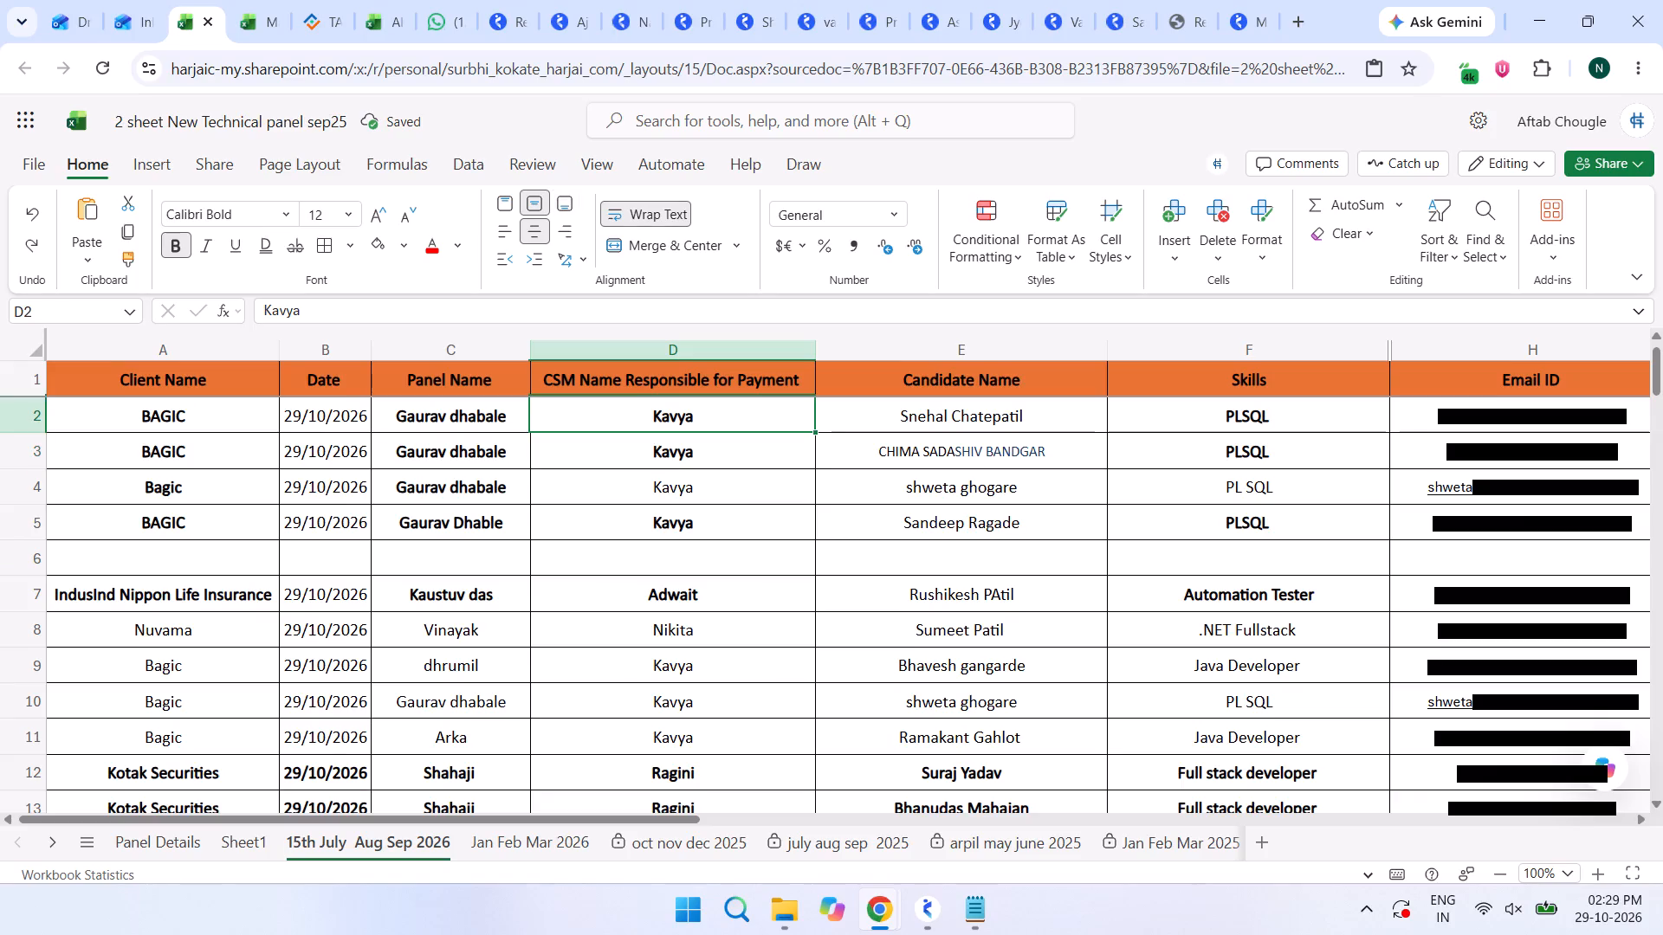
{"action": "left_click", "coordinate": [131, 261]}
{"action": "left_click_drag", "start_coordinate": [691, 416], "coordinate": [687, 481]}
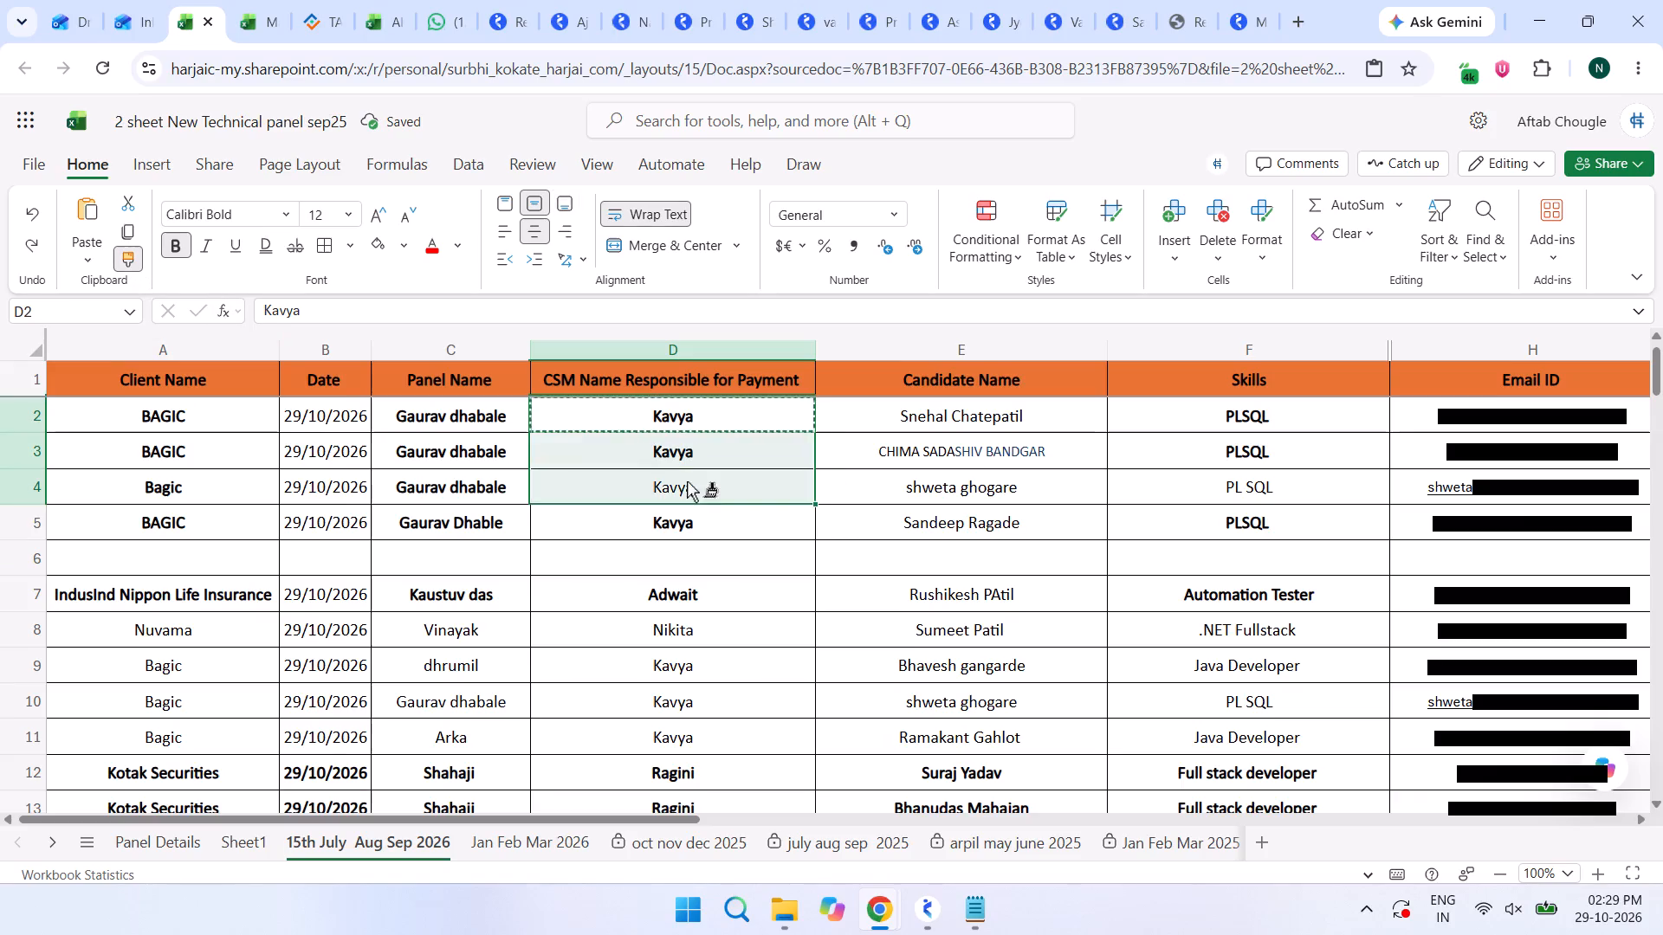